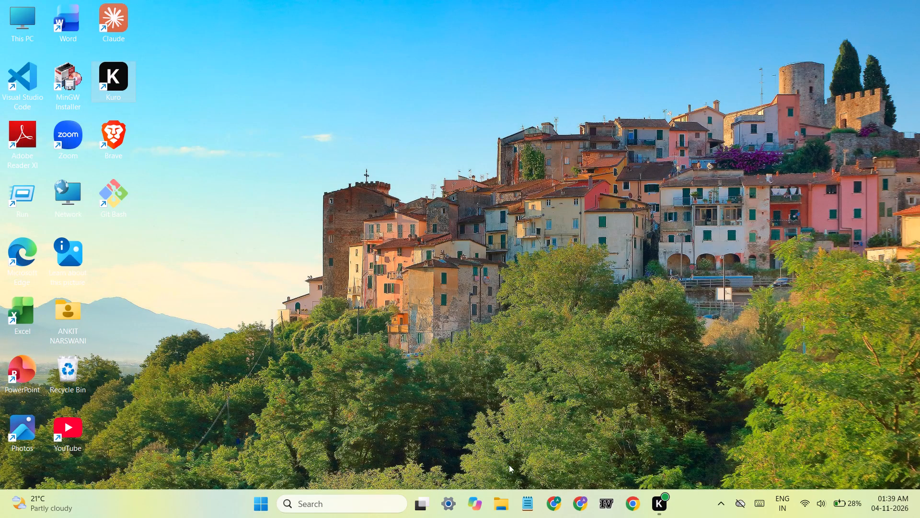
click(576, 503)
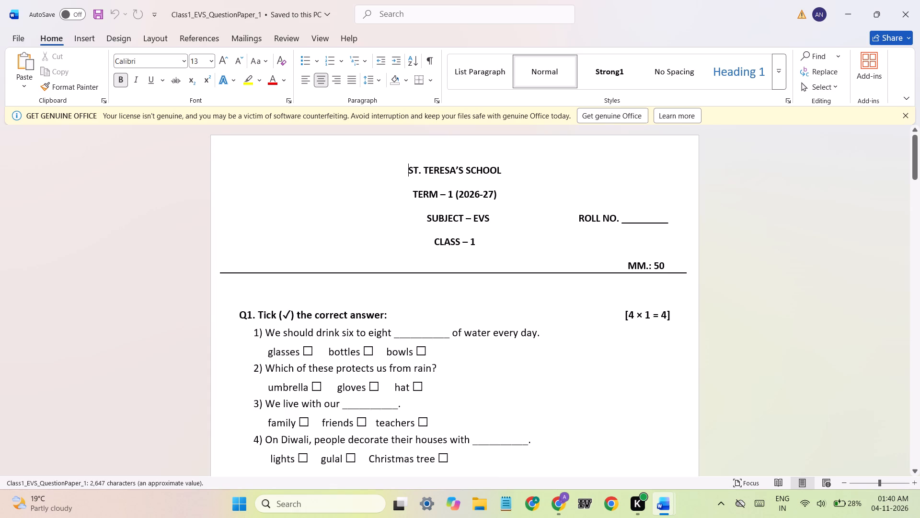
Copy the header block from the school name through the MM.: 50 line and its rule.
drag(404, 169, 690, 256)
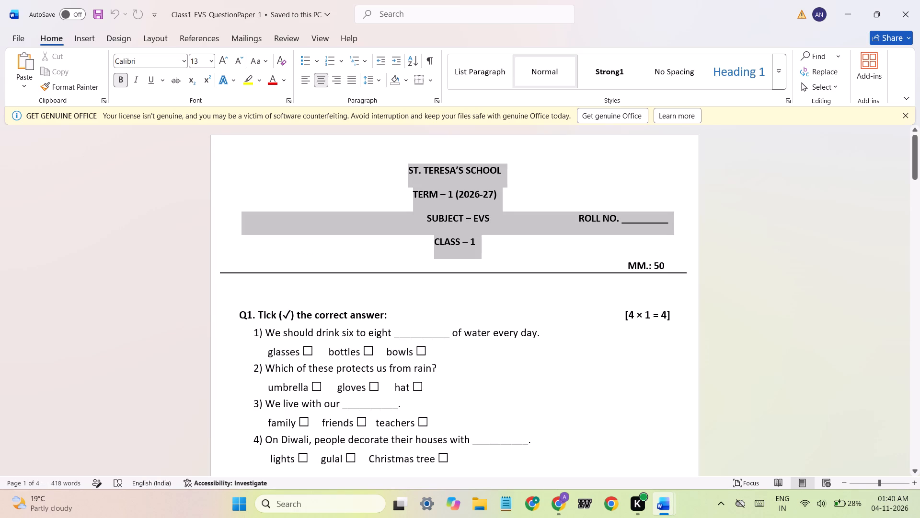
drag(690, 256, 694, 270)
key(ctrl+c)
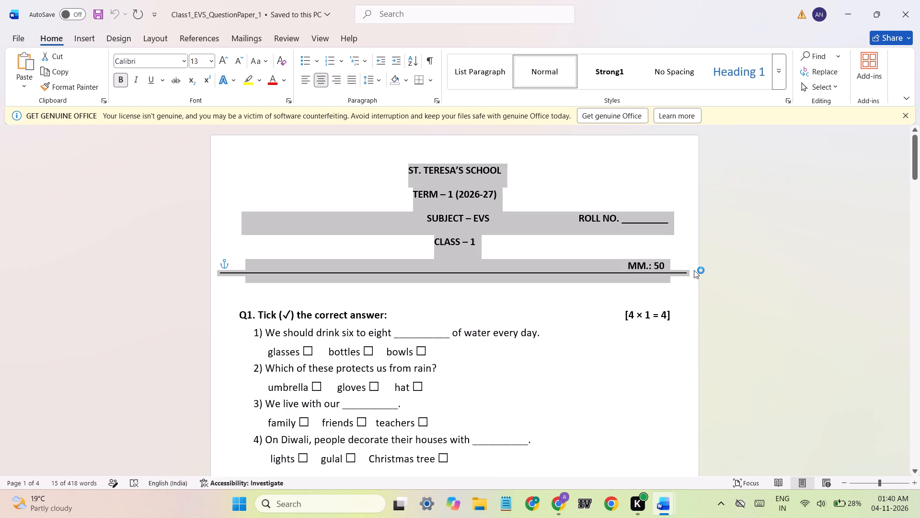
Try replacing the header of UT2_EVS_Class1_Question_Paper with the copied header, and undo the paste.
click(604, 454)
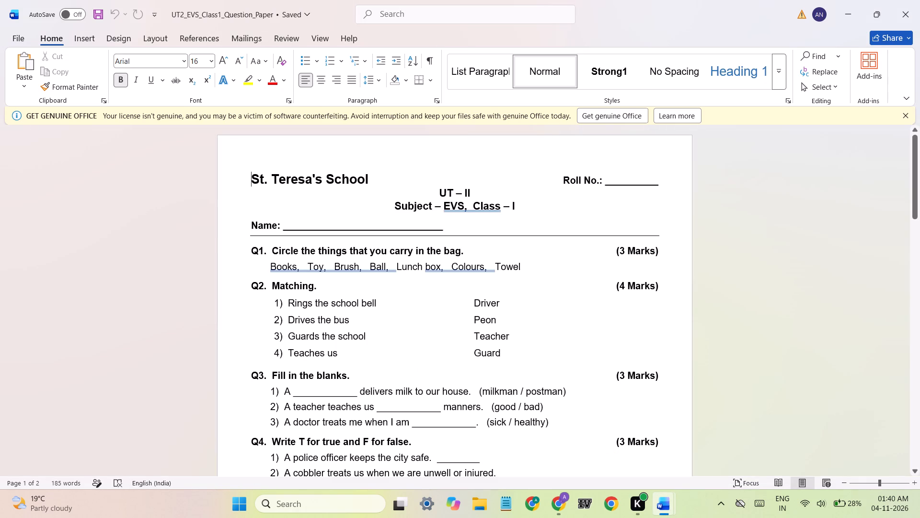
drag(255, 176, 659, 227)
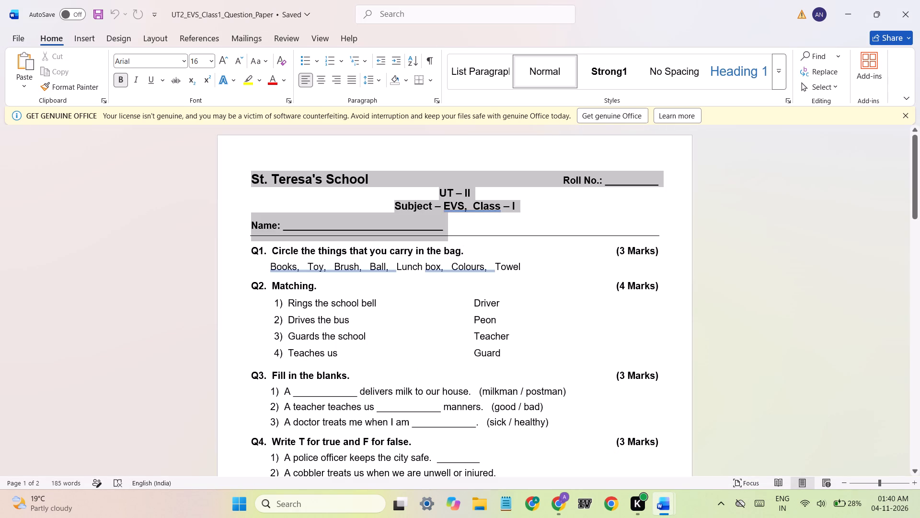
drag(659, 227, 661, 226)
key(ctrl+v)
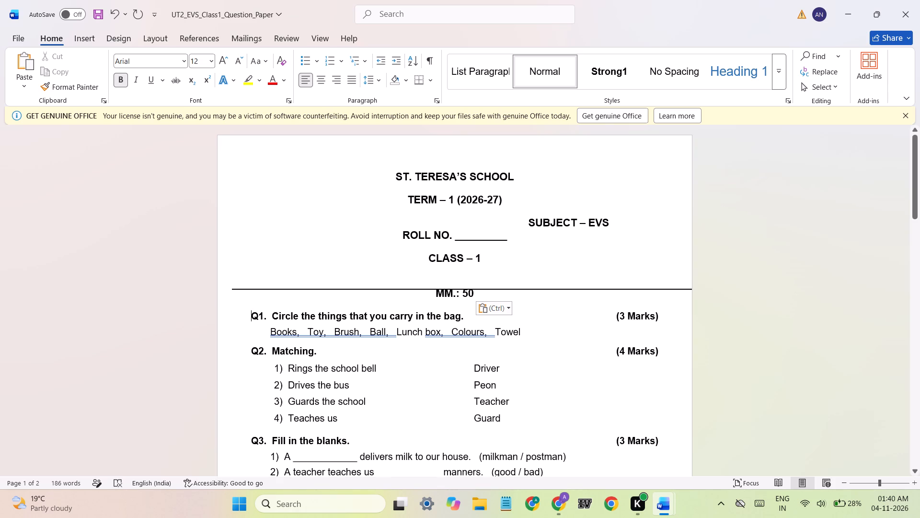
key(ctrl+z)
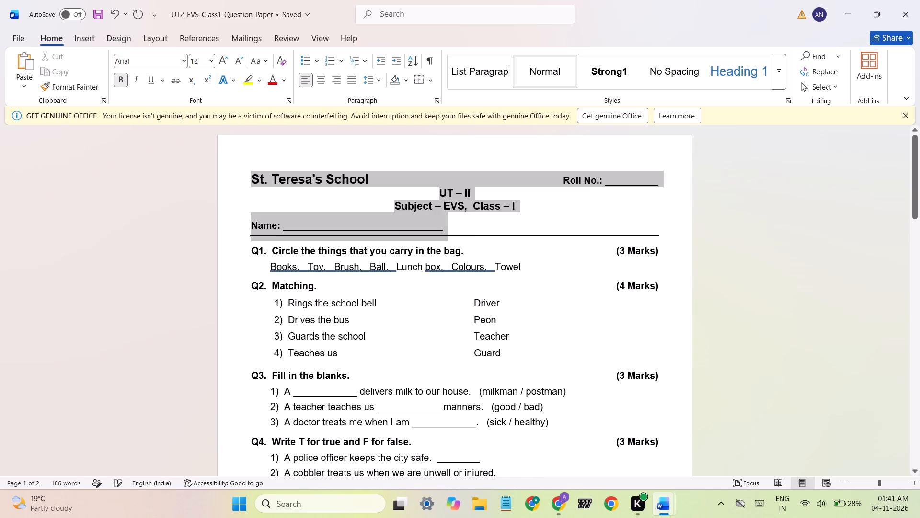
Set the UT2 EVS paper's page margins to Narrow (1.27 cm on all sides).
click(333, 202)
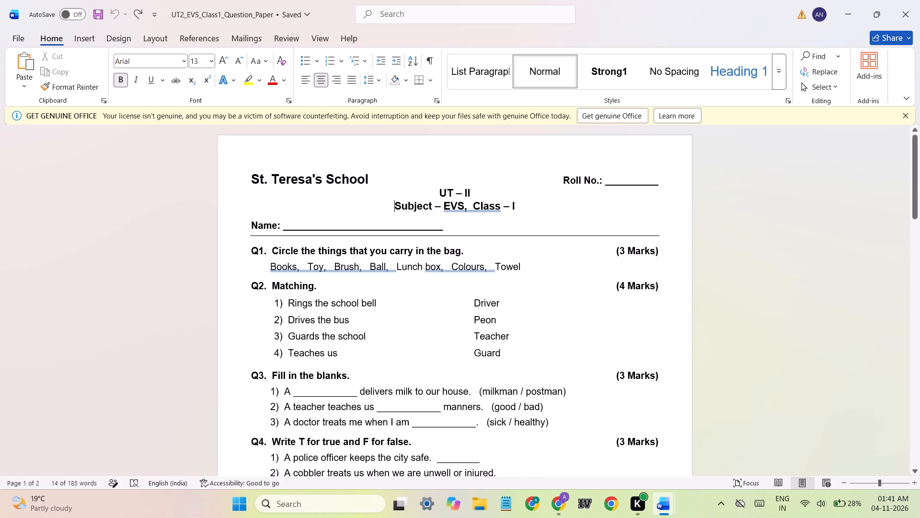
click(249, 169)
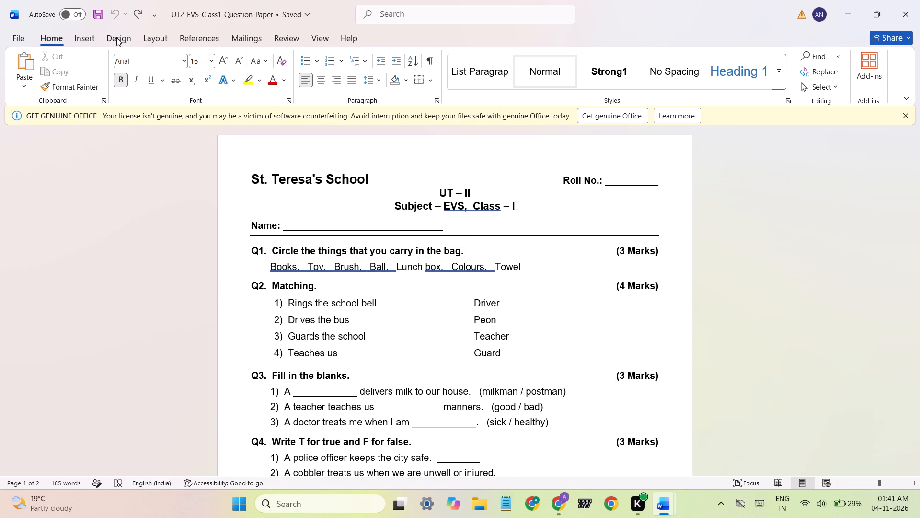
click(116, 37)
click(158, 35)
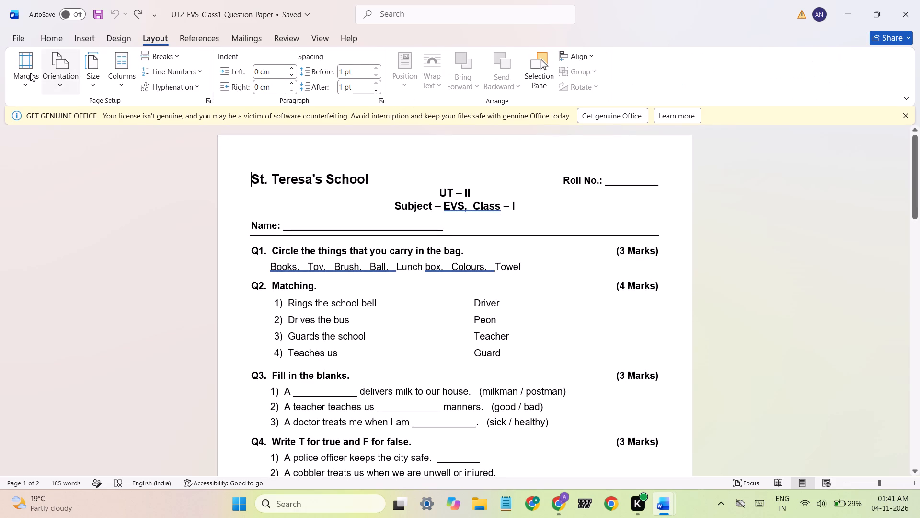
click(30, 73)
click(45, 164)
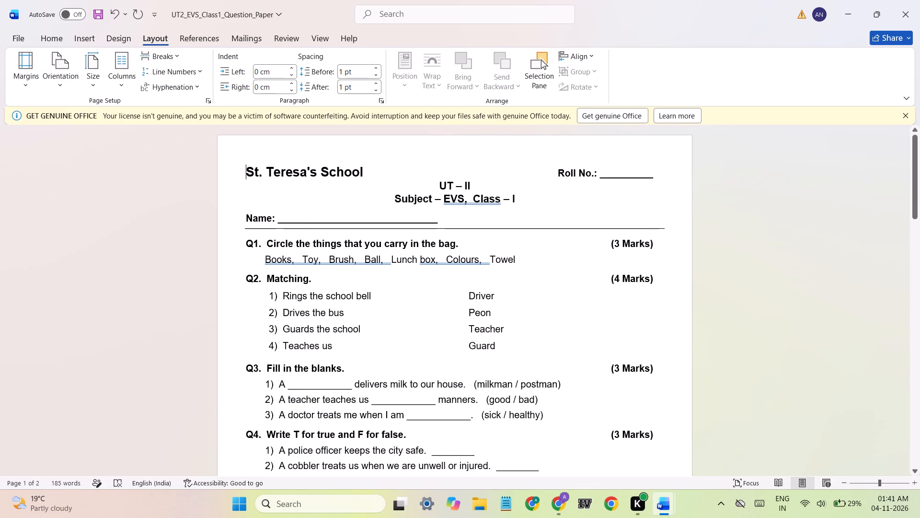
click(23, 72)
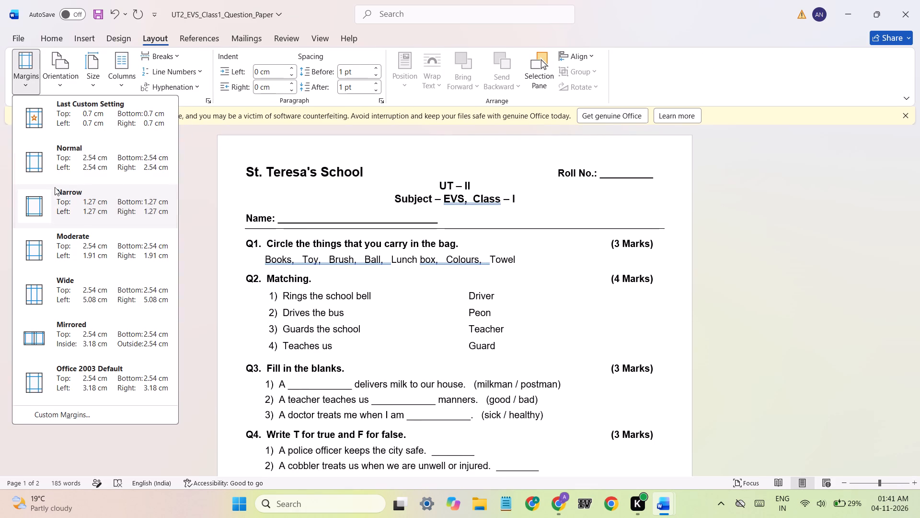
click(61, 197)
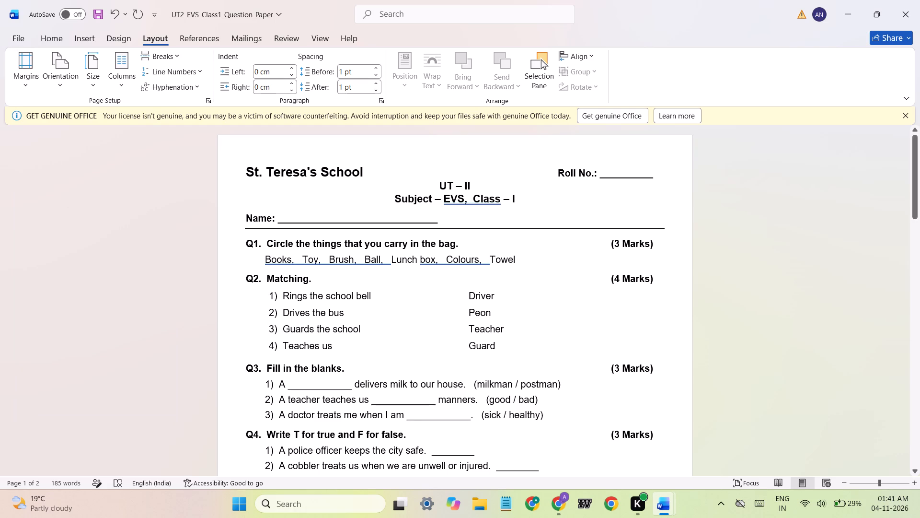
Replace the header, from the school name through the Name line, with the copied Term 1 header.
drag(249, 164, 701, 213)
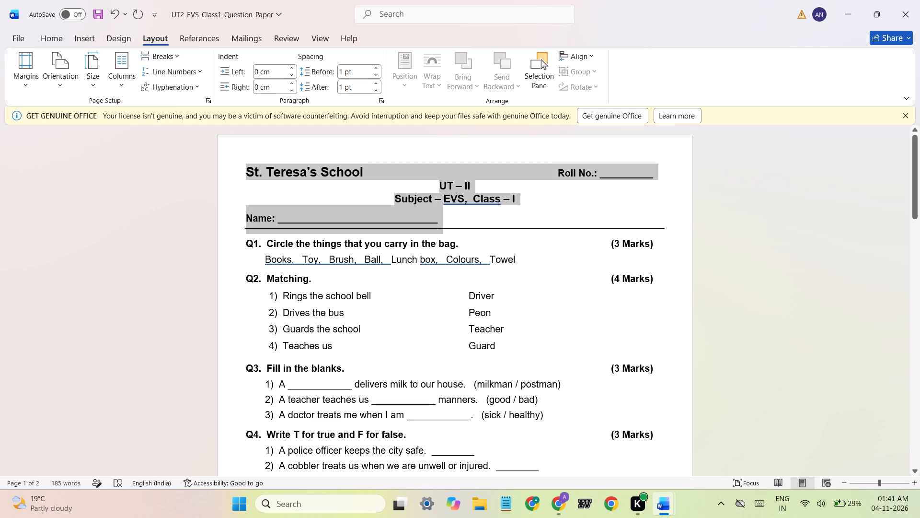
drag(701, 213, 665, 233)
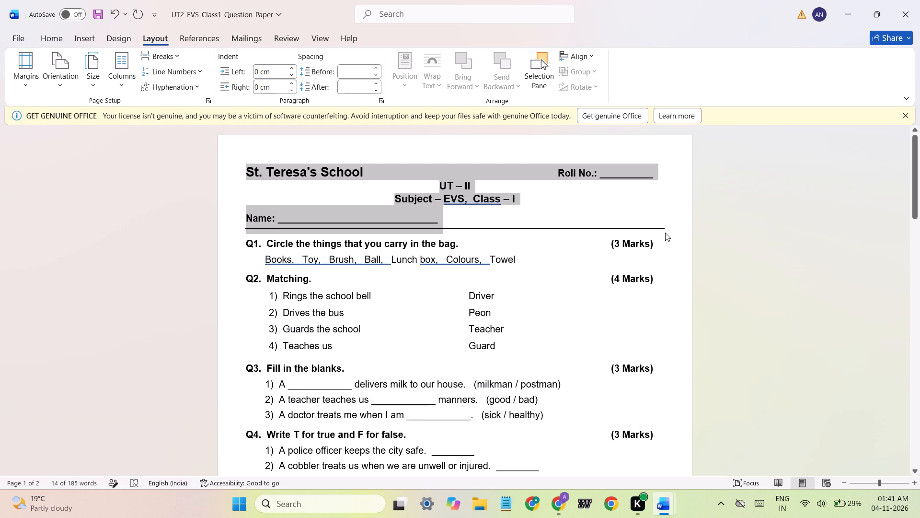
key(ctrl+v)
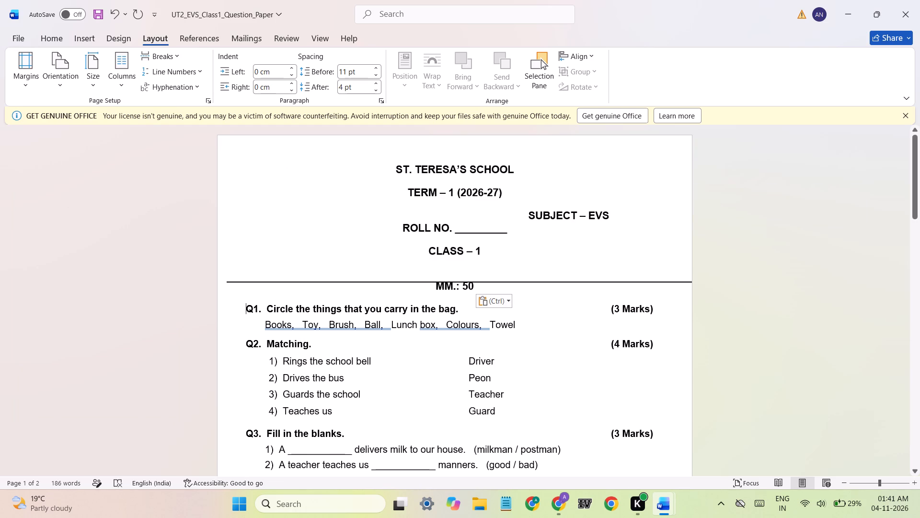
Delete the extra spacing around SUBJECT – EVS in the pasted header so it shares one line with ROLL NO.
click(400, 227)
key(BackSpace)
key(BackSpace)
key(BackSpace)
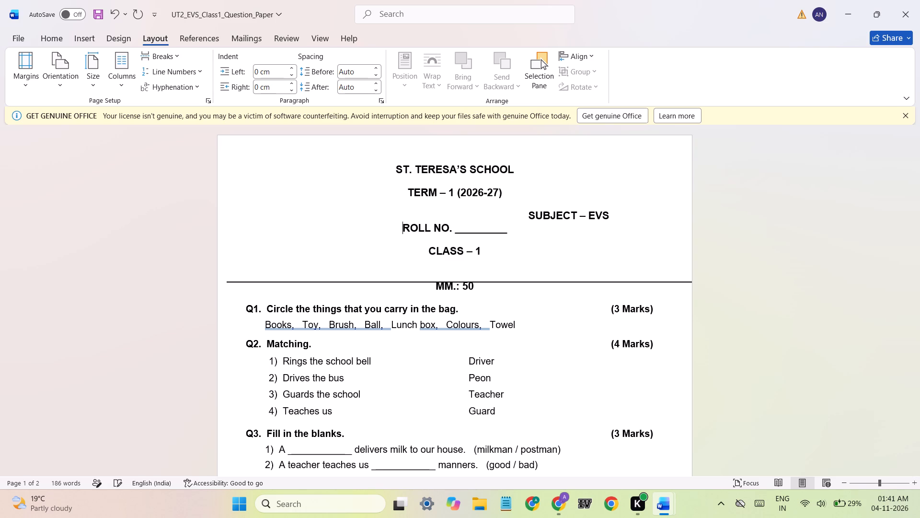
key(BackSpace)
key(BackSpace)
click(409, 226)
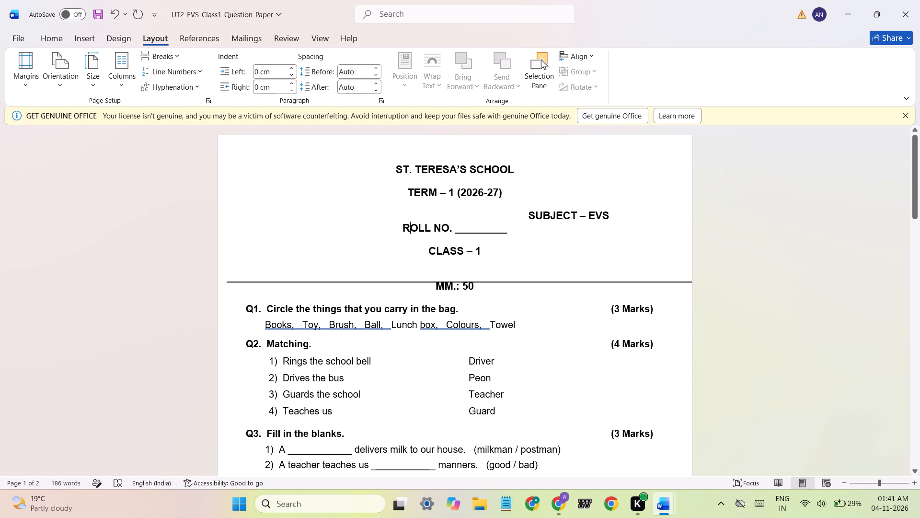
click(527, 216)
key(BackSpace)
key(BackSpace)
key(BackSpace)
key(BackSpace)
key(BackSpace)
key(BackSpace)
key(BackSpace)
key(BackSpace)
key(BackSpace)
key(BackSpace)
key(BackSpace)
key(BackSpace)
key(BackSpace)
key(BackSpace)
key(BackSpace)
key(BackSpace)
key(BackSpace)
key(BackSpace)
key(BackSpace)
key(BackSpace)
key(BackSpace)
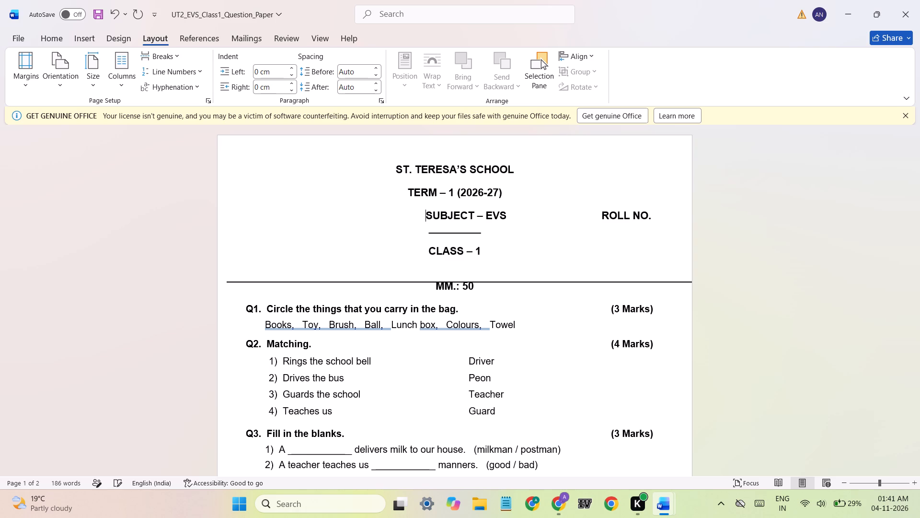
key(BackSpace)
key(BackSpace)
key(BackSpace)
key(BackSpace)
key(BackSpace)
key(BackSpace)
key(BackSpace)
key(BackSpace)
key(BackSpace)
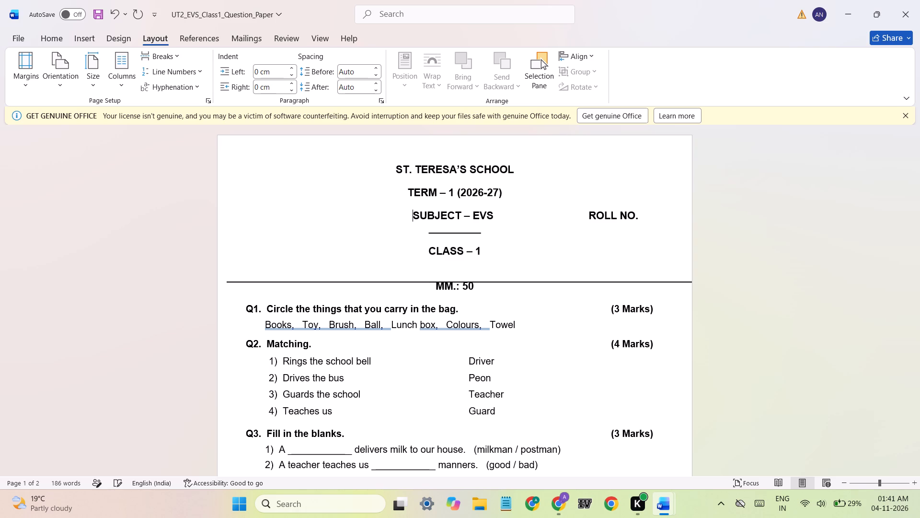
key(BackSpace)
key(BackSpace)
key(BackSpace)
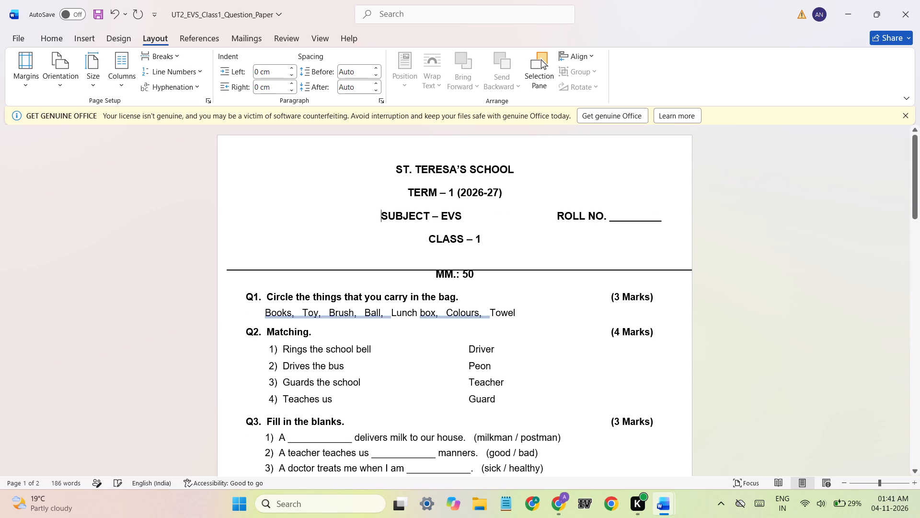
Split ROLL NO. and its blank onto a separate line below SUBJECT – EVS.
click(558, 218)
key(Return)
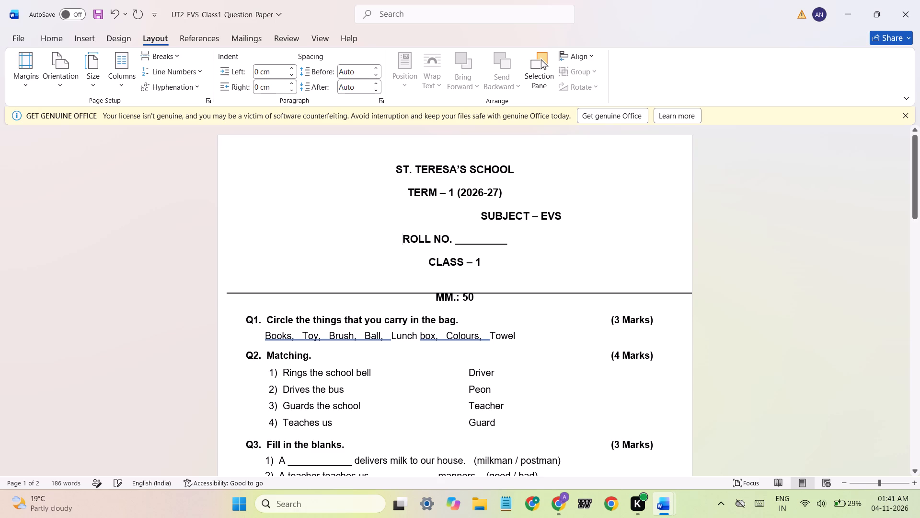
Centre the SUBJECT – EVS line under the TERM – 1 (2026-27) line.
click(485, 212)
key(Left)
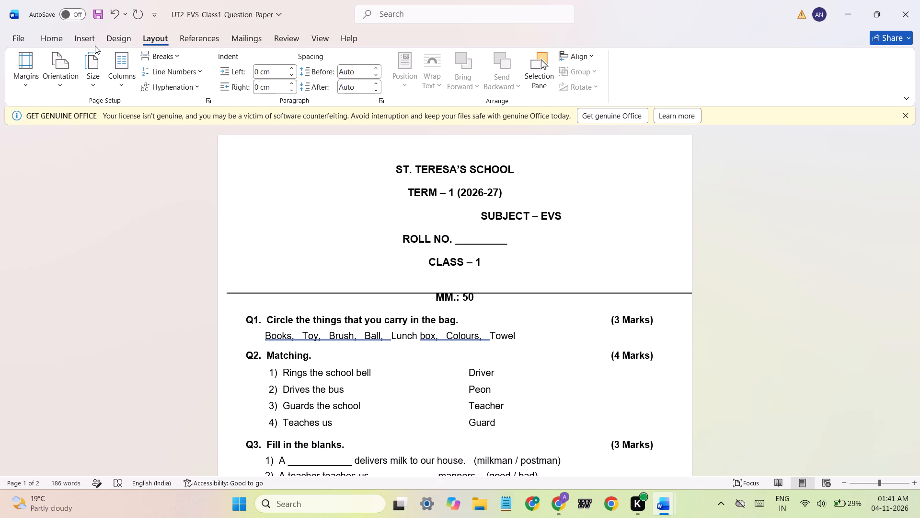
click(55, 29)
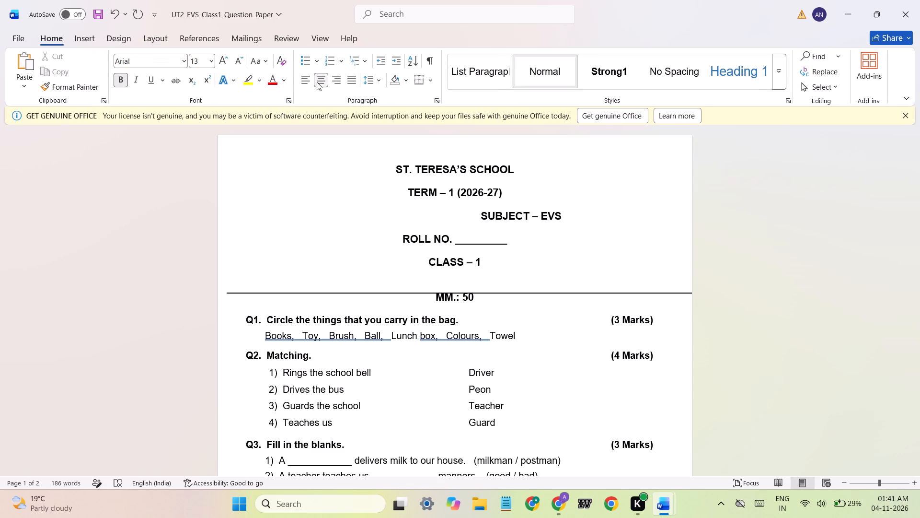
click(322, 82)
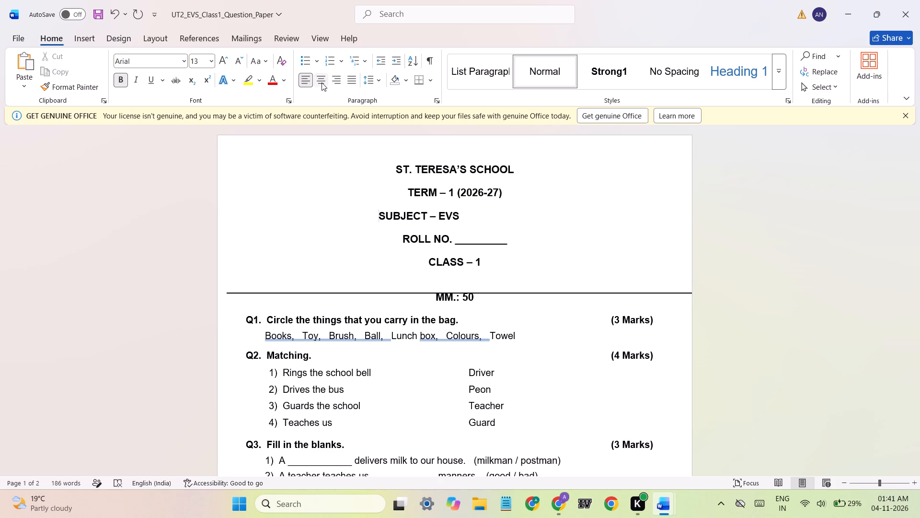
click(321, 78)
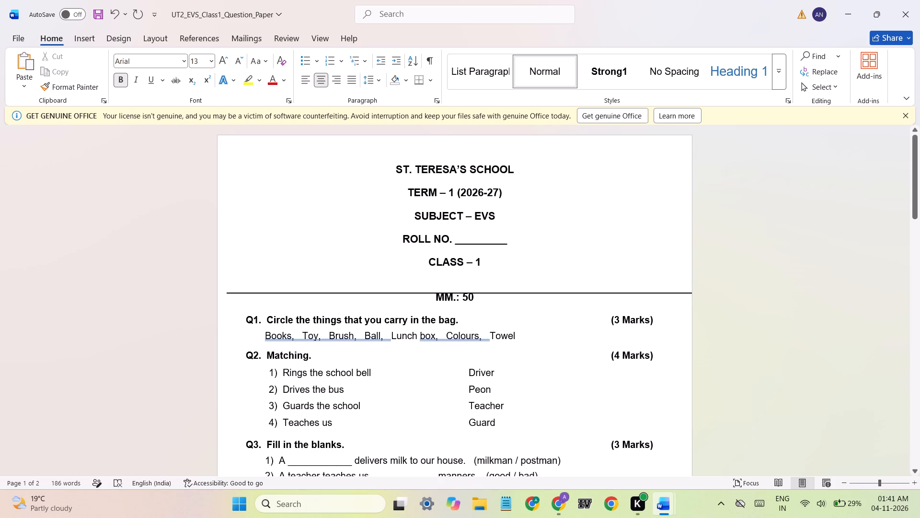
Move the ROLL NO. line to the left margin, undoing the excess deletion of the SUBJECT – EVS line above it.
click(401, 238)
key(BackSpace)
key(BackSpace)
key(BackSpace)
key(BackSpace)
key(BackSpace)
key(BackSpace)
key(BackSpace)
key(BackSpace)
key(BackSpace)
key(BackSpace)
key(BackSpace)
key(BackSpace)
key(BackSpace)
key(BackSpace)
key(BackSpace)
key(BackSpace)
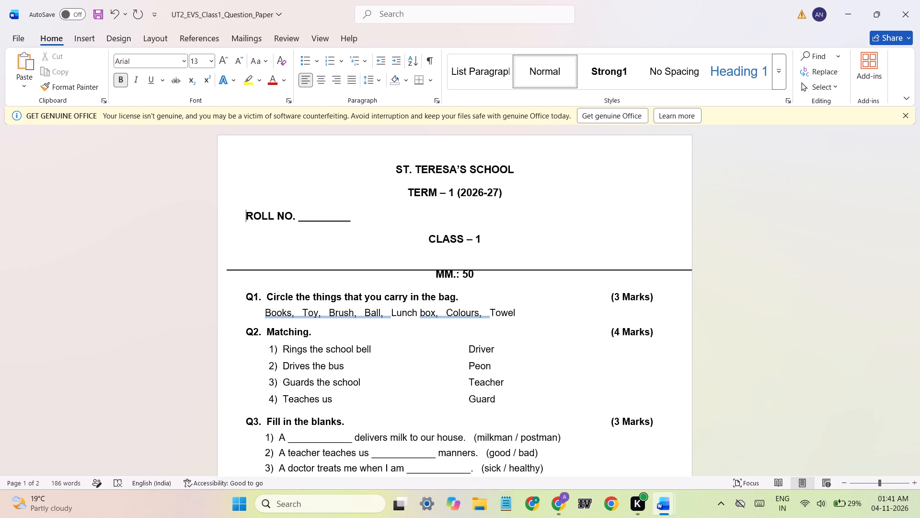
key(BackSpace)
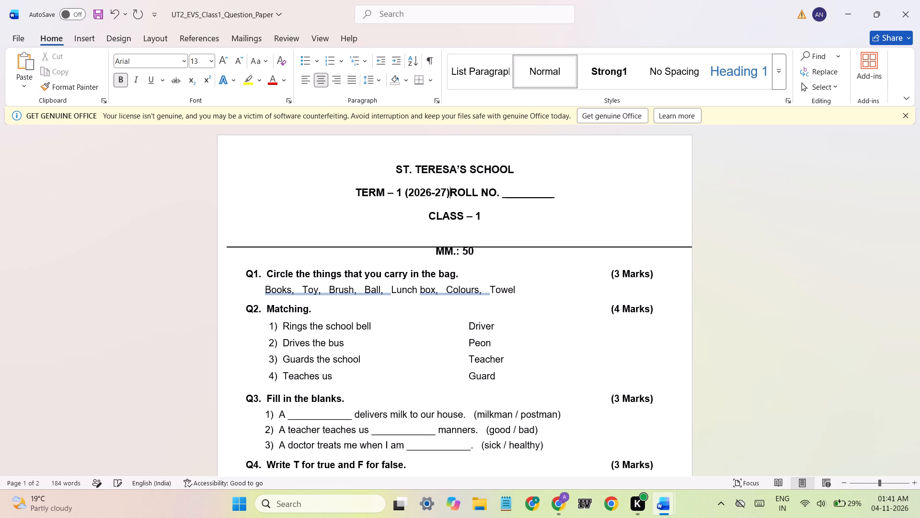
key(ctrl+z)
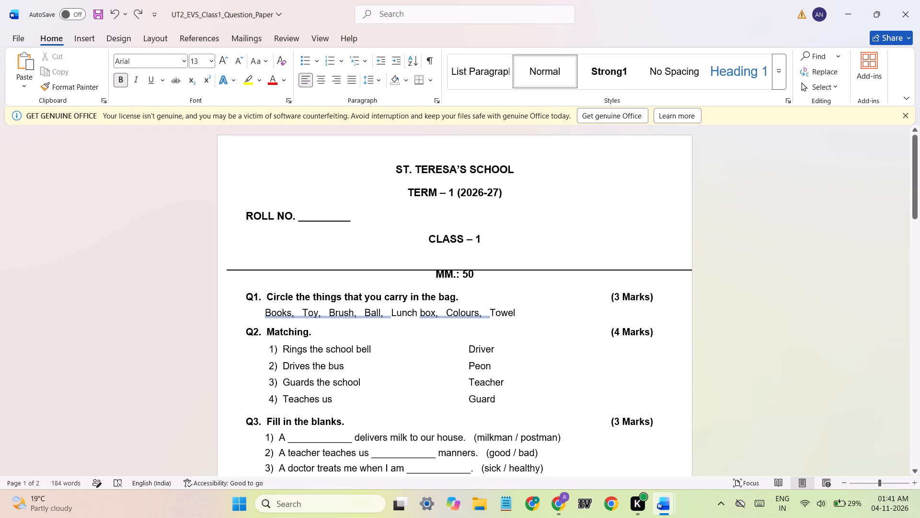
click(507, 194)
key(ctrl+z)
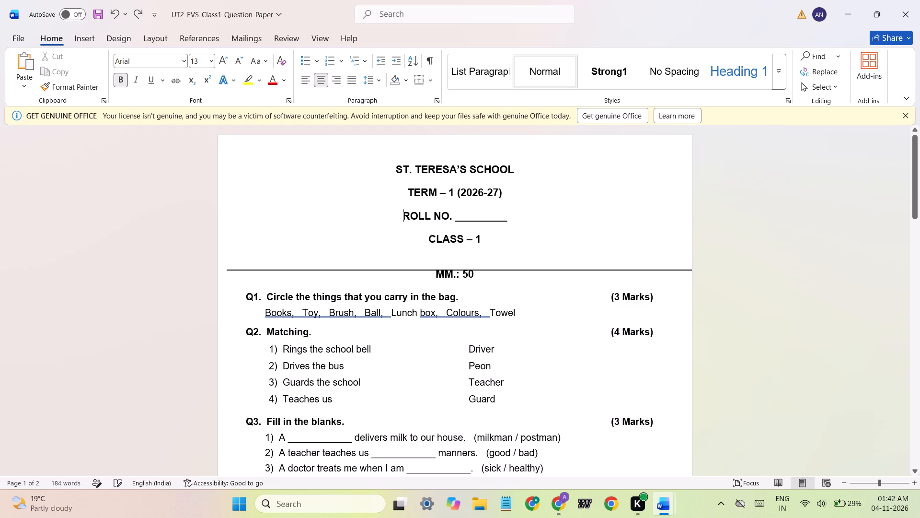
key(ctrl+z)
key(ctrl+z)
key(ctrl+z)
key(ctrl+z)
key(ctrl+z)
key(ctrl+z)
key(ctrl+z)
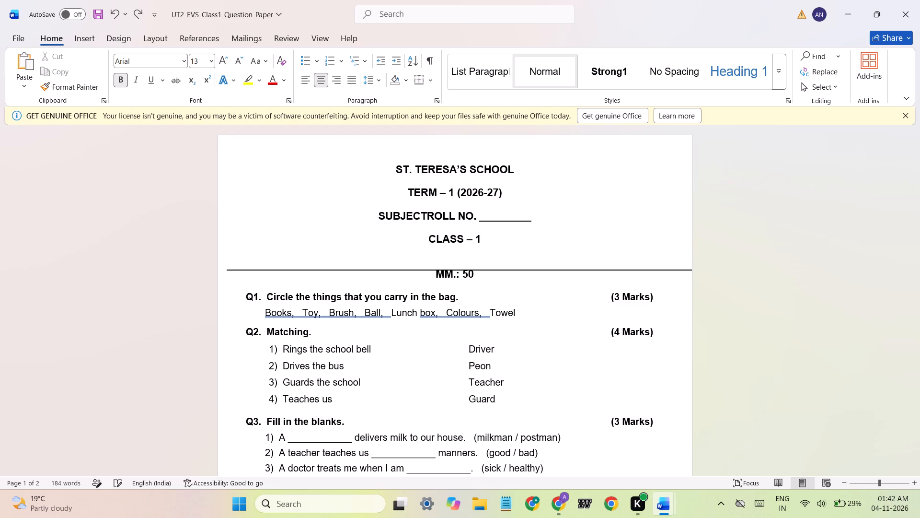
key(ctrl+z)
key(ctrl+z)
key(ctrl+z)
key(ctrl+z)
key(ctrl+z)
key(ctrl+z)
key(ctrl+z)
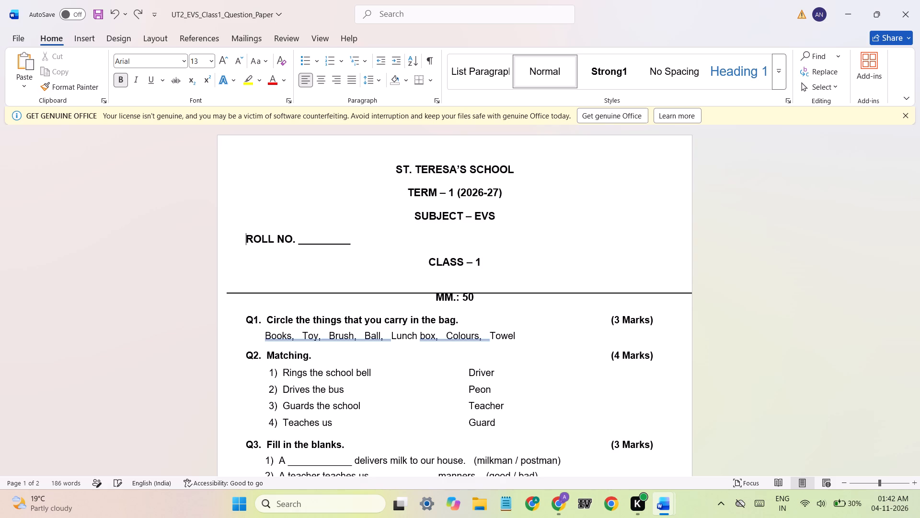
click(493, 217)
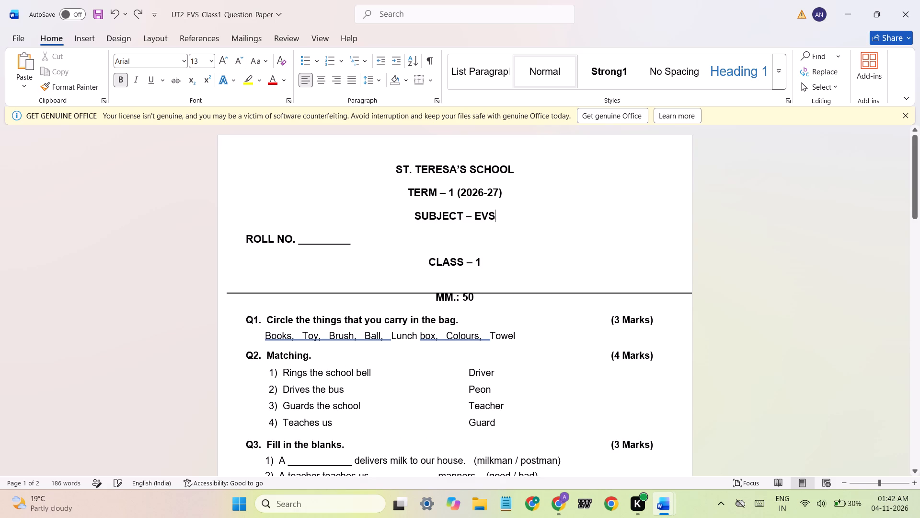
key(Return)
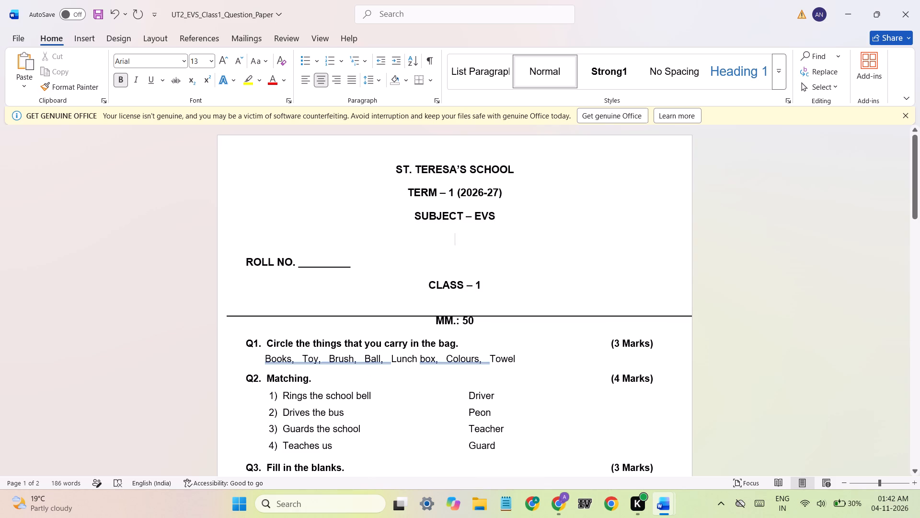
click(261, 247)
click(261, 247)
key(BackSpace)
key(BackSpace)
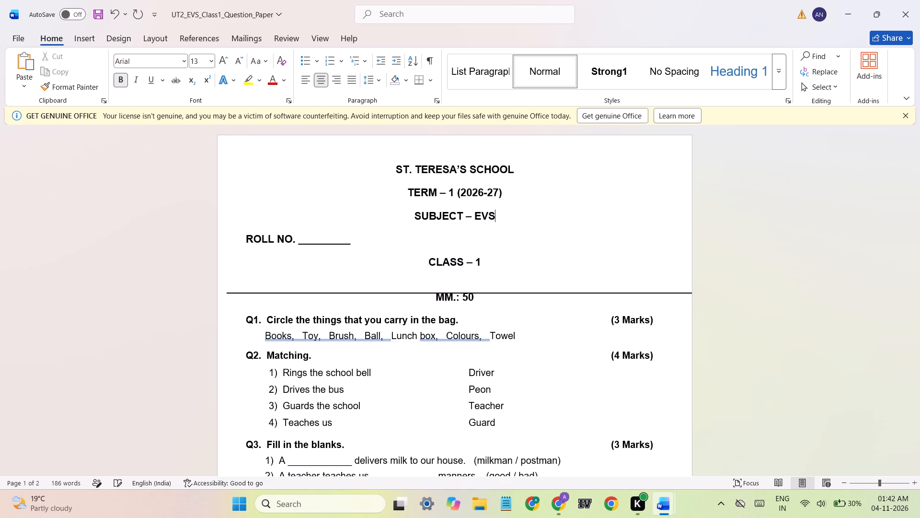
Replace the ROLL NO. label with "Name :" and shorten its blank by two underscores.
click(358, 243)
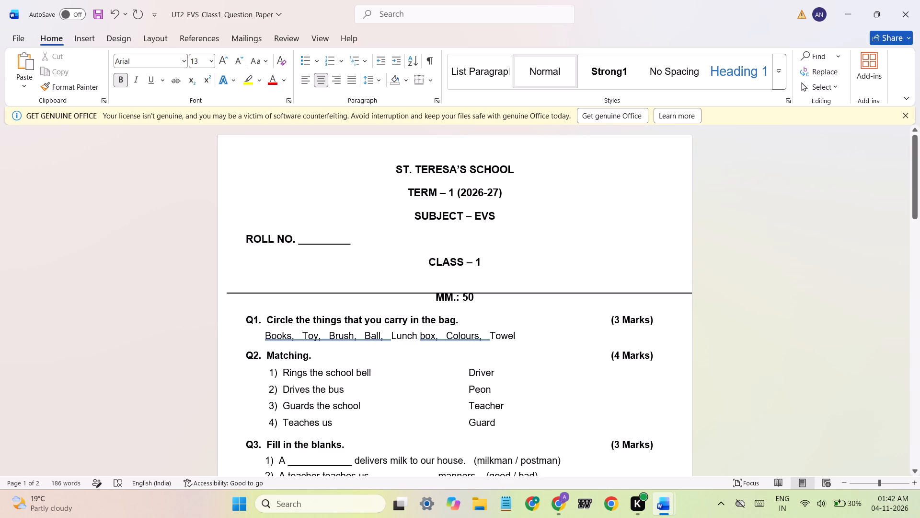
key(BackSpace)
key(BackSpace)
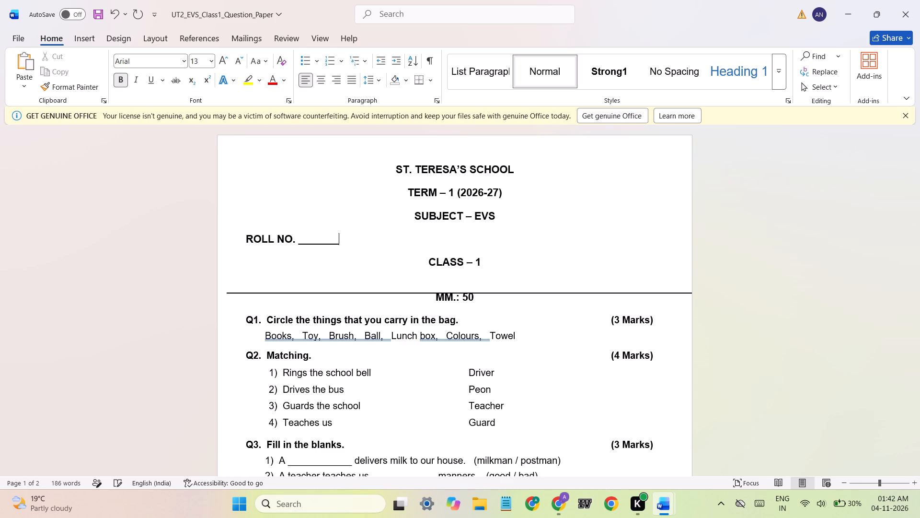
click(290, 244)
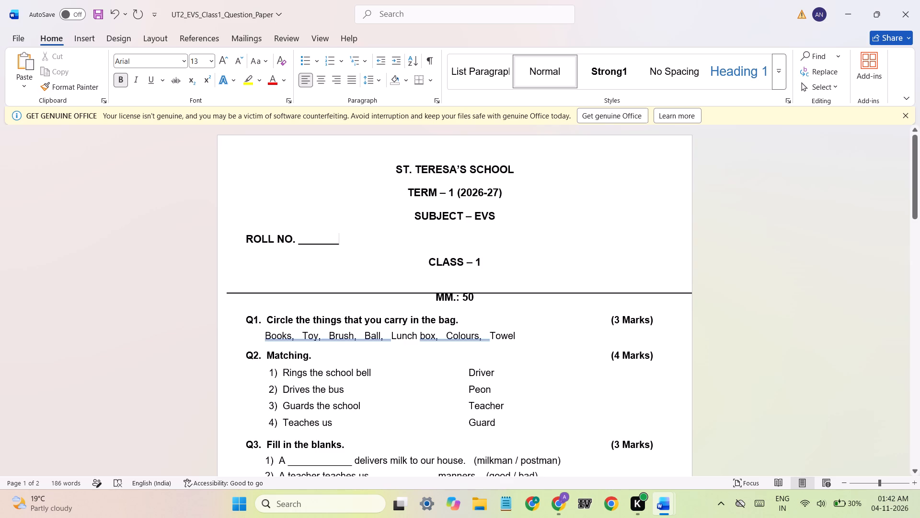
key(BackSpace)
key(BackSpace)
key(BackSpace)
key(BackSpace)
key(BackSpace)
key(BackSpace)
key(BackSpace)
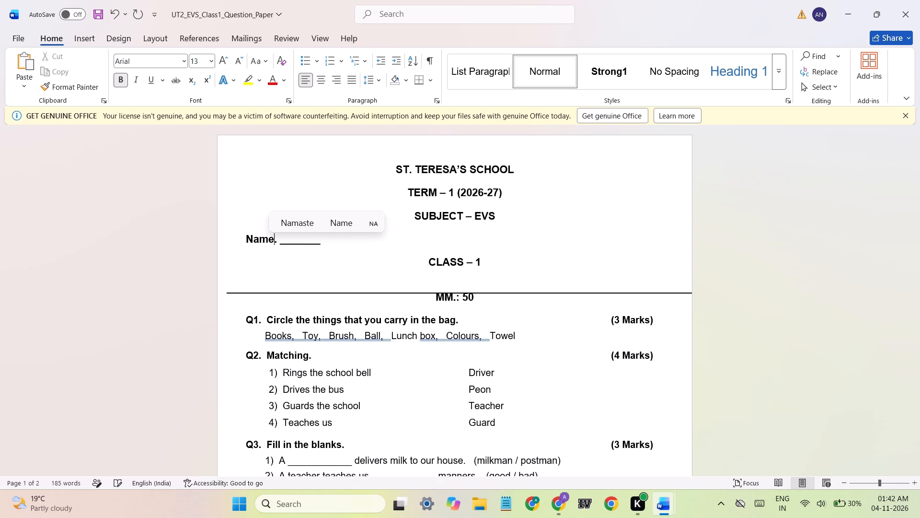
key(space)
text(-)
key(space)
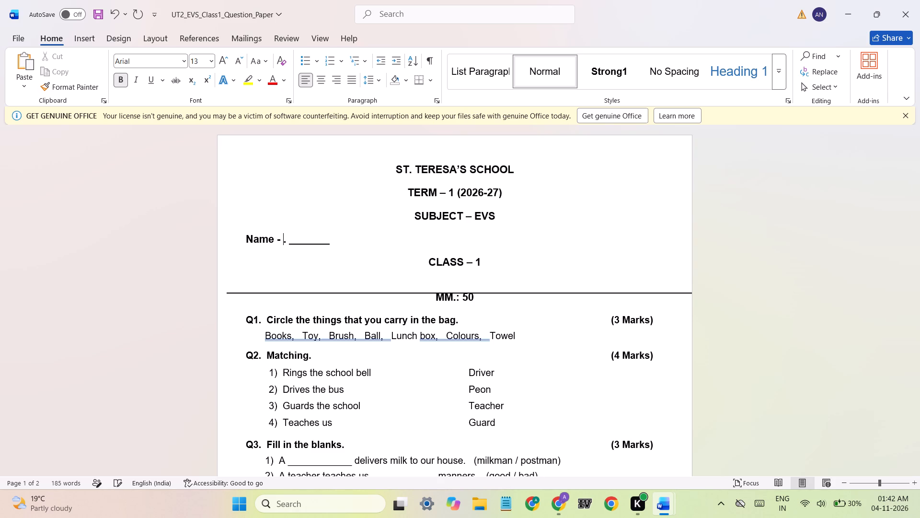
key(BackSpace)
key(BackSpace)
key(shift+colon)
key(Right)
key(BackSpace)
Lengthen the blank after "Name :" to about 21 underscores.
click(333, 244)
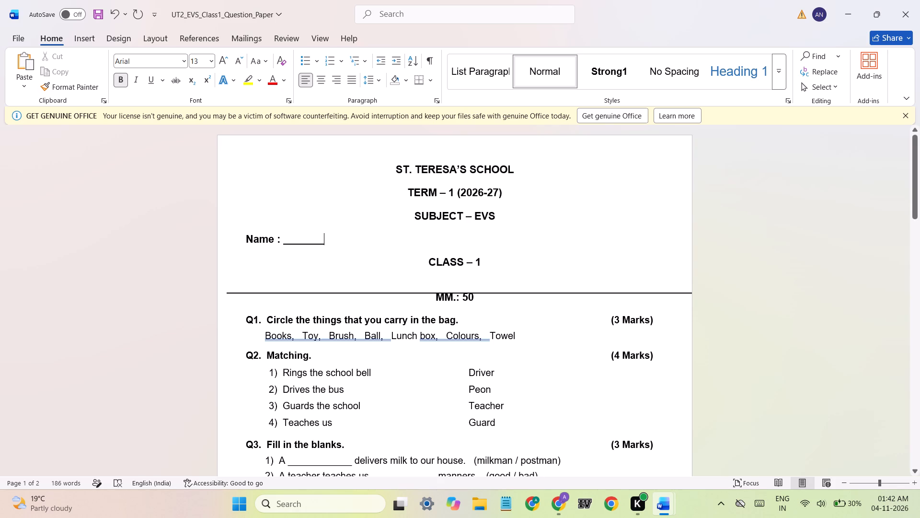
key(shift+underscore)
key(shift+underscore)
key(shift+underscore)
key(shift+underscore)
key(shift+underscore)
key(shift+underscore)
key(shift+underscore)
key(shift+underscore)
key(shift+underscore)
key(shift+underscore)
key(shift+underscore)
key(shift+underscore)
key(shift+underscore)
key(shift+underscore)
key(shift+underscore)
key(shift+underscore)
key(shift+underscore)
key(shift+underscore)
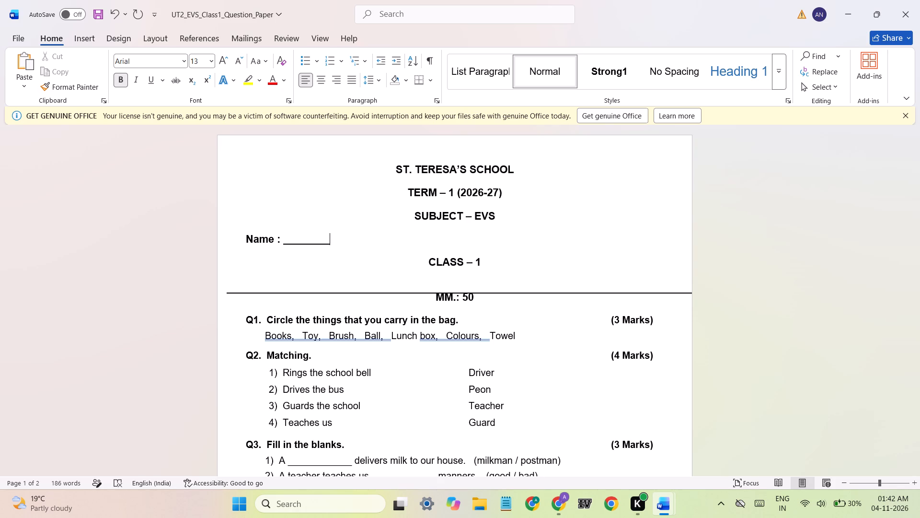
key(BackSpace)
key(BackSpace)
key(BackSpace)
key(BackSpace)
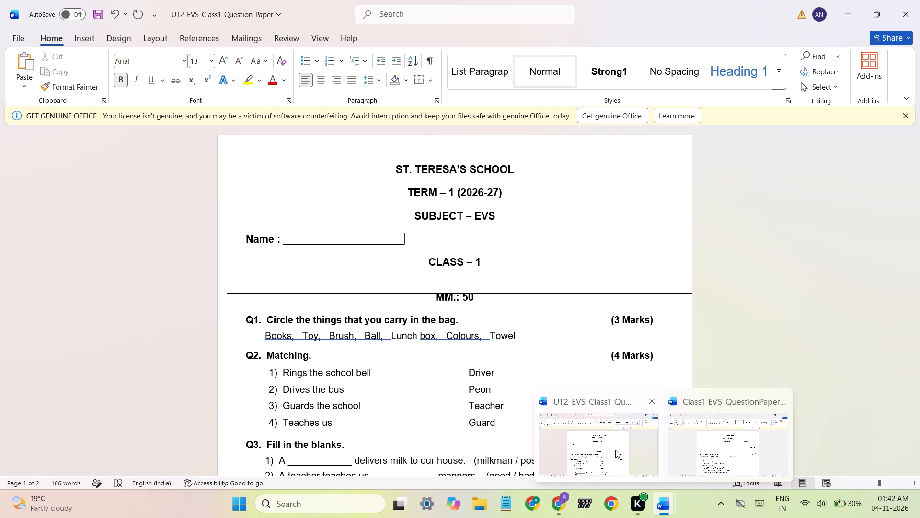
Open the recent document English_Term1_ClassI to use as a header layout reference.
click(615, 450)
click(704, 443)
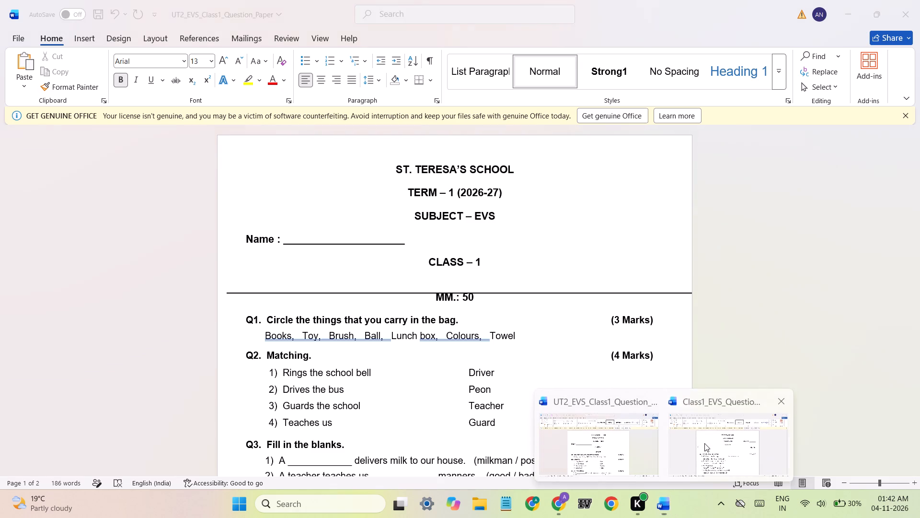
click(632, 387)
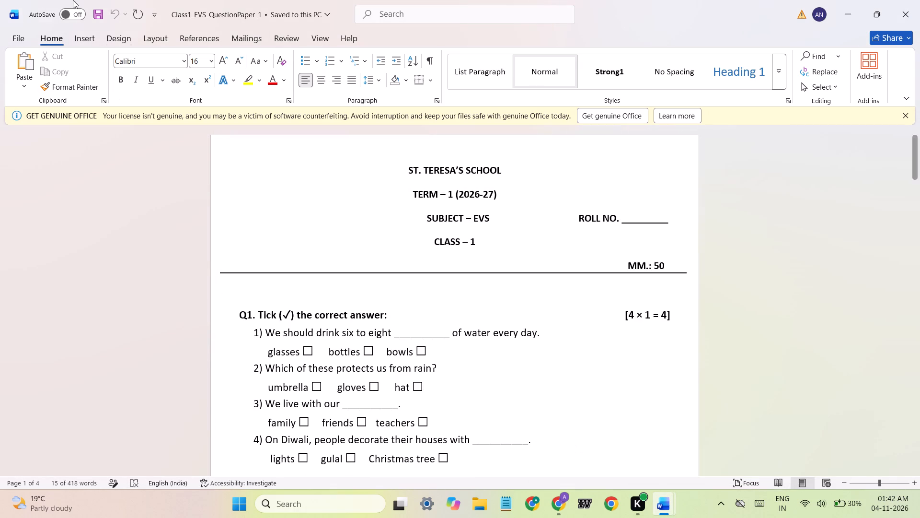
click(7, 44)
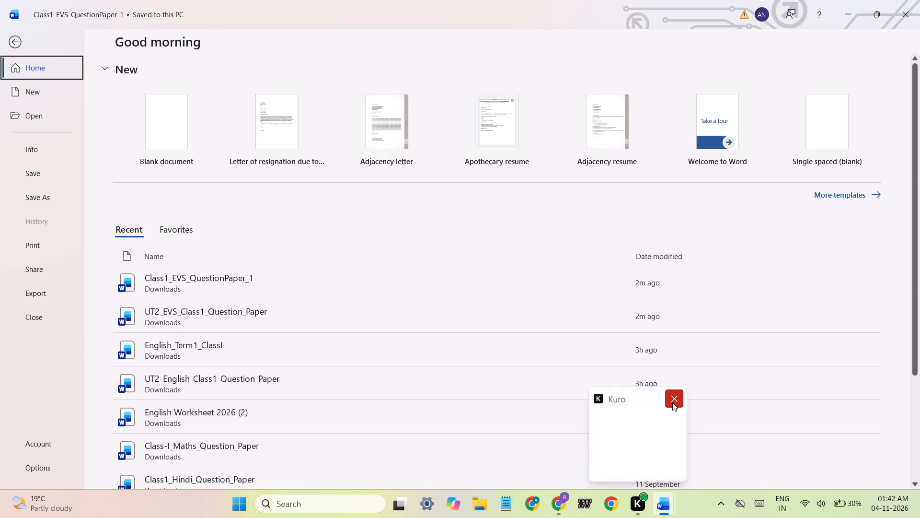
click(672, 402)
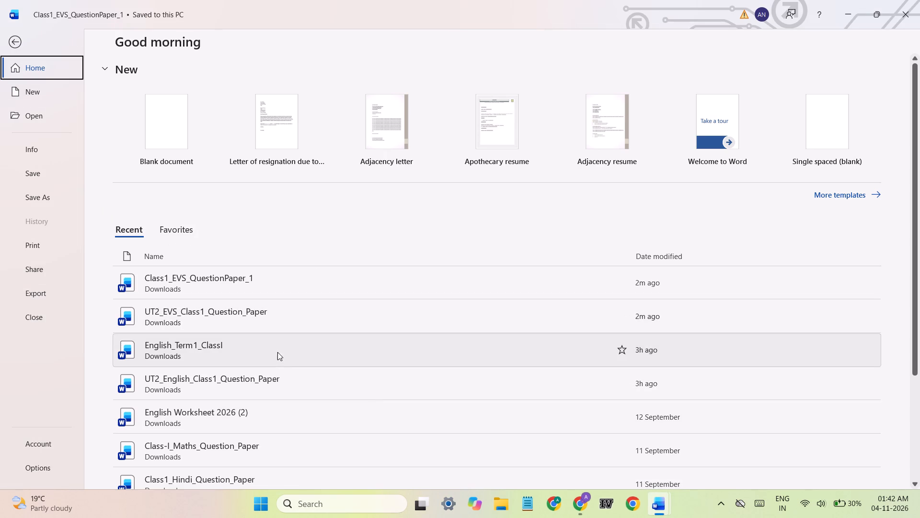
click(271, 366)
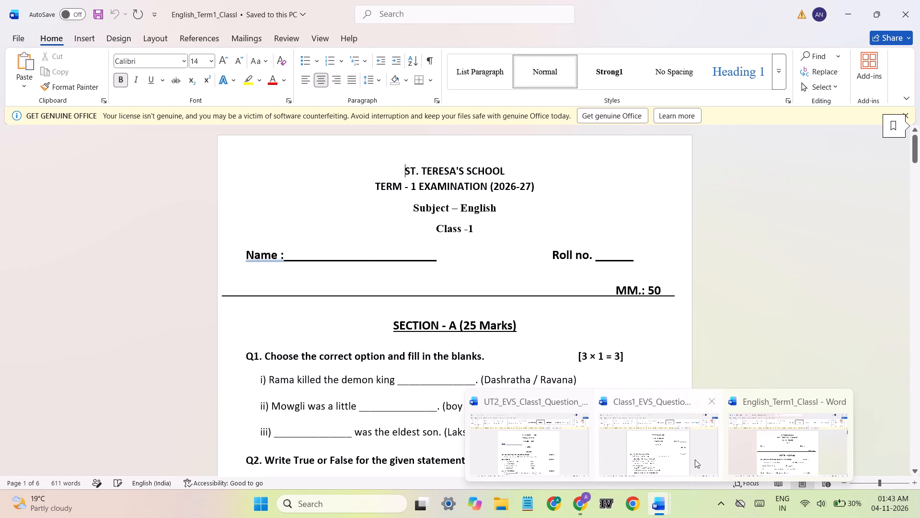
In the UT2 EVS paper, add "Roll No." with a seven-underscore blank at the right end of the Name line.
click(557, 442)
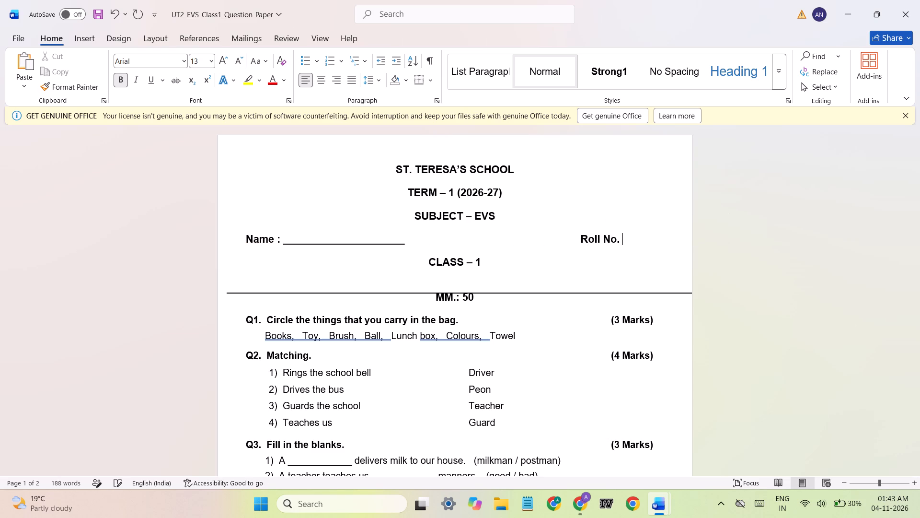
text(_______)
click(584, 240)
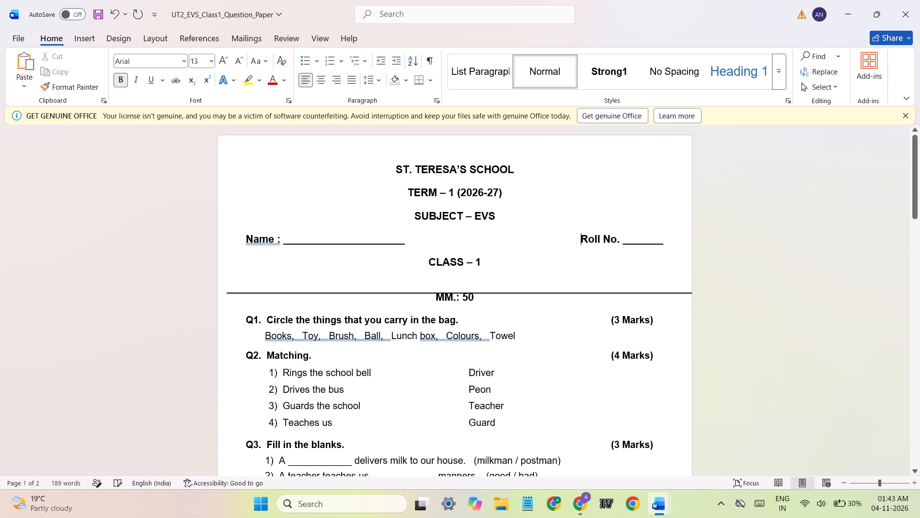
key(BackSpace)
key(BackSpace)
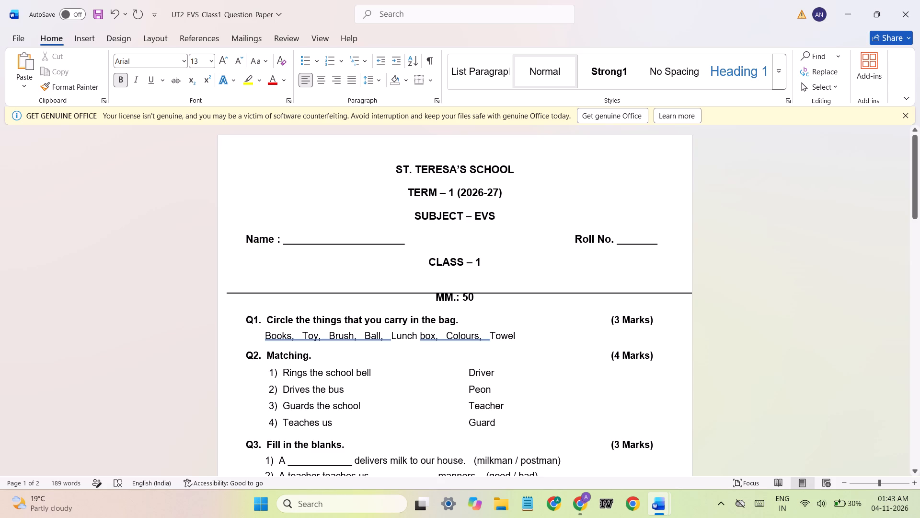
Delete the CLASS – 1 text below the Name line, undoing the accidental merge with the Roll No. blank.
click(428, 259)
key(BackSpace)
key(BackSpace)
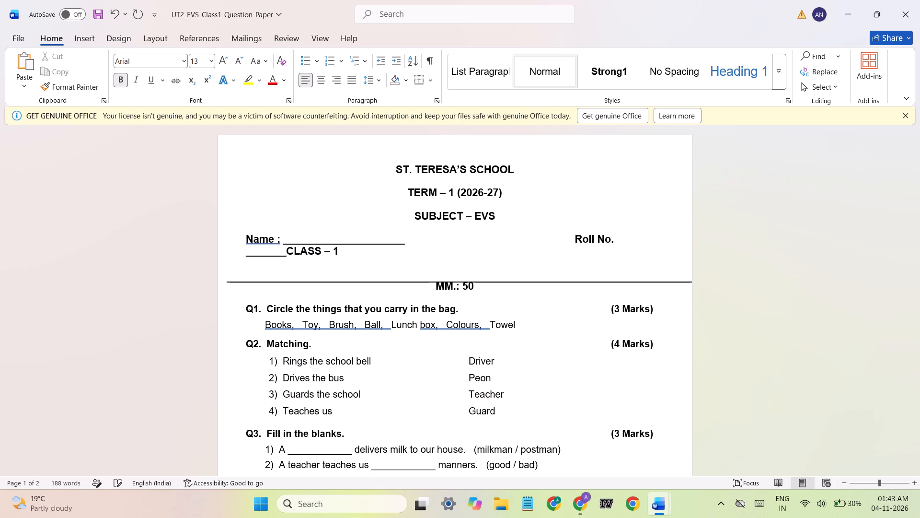
key(ctrl+z)
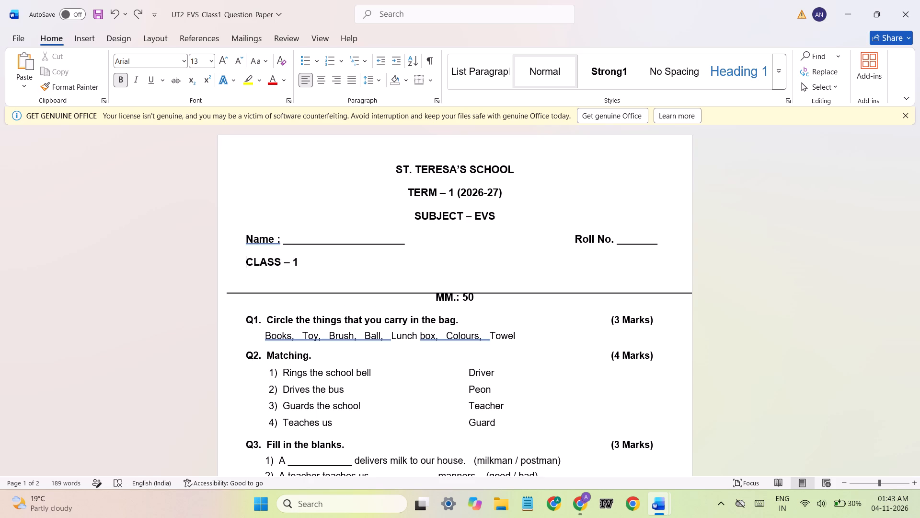
drag(249, 259, 319, 259)
key(BackSpace)
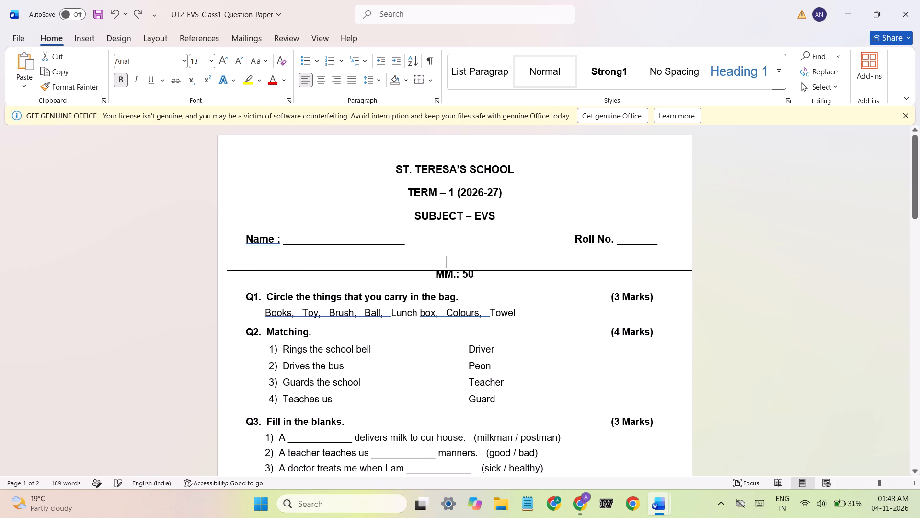
Move the horizontal rule down so it sits just beneath the MM.: 50 line.
click(390, 270)
drag(390, 270, 390, 280)
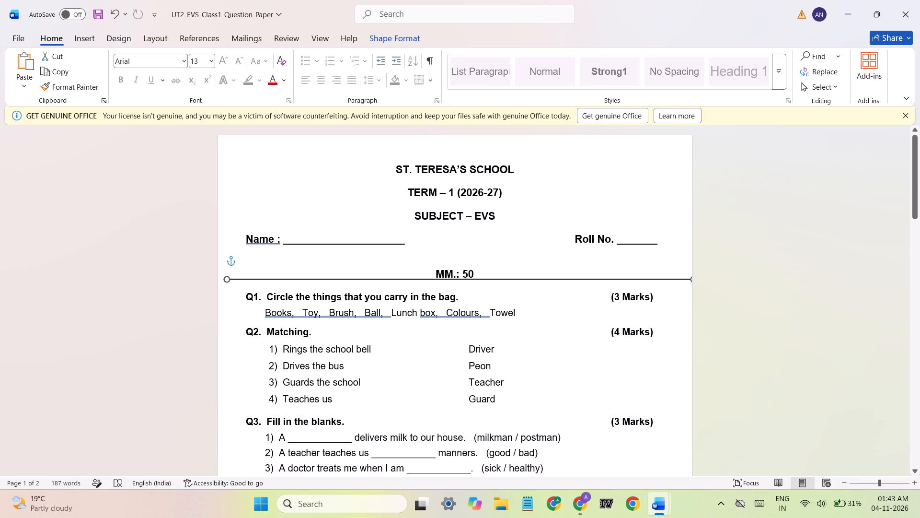
drag(390, 280, 390, 283)
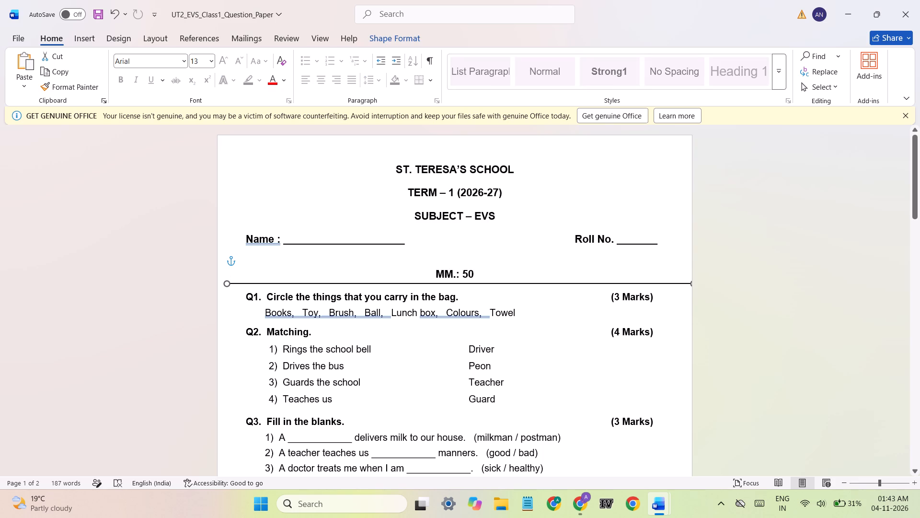
drag(390, 283, 390, 282)
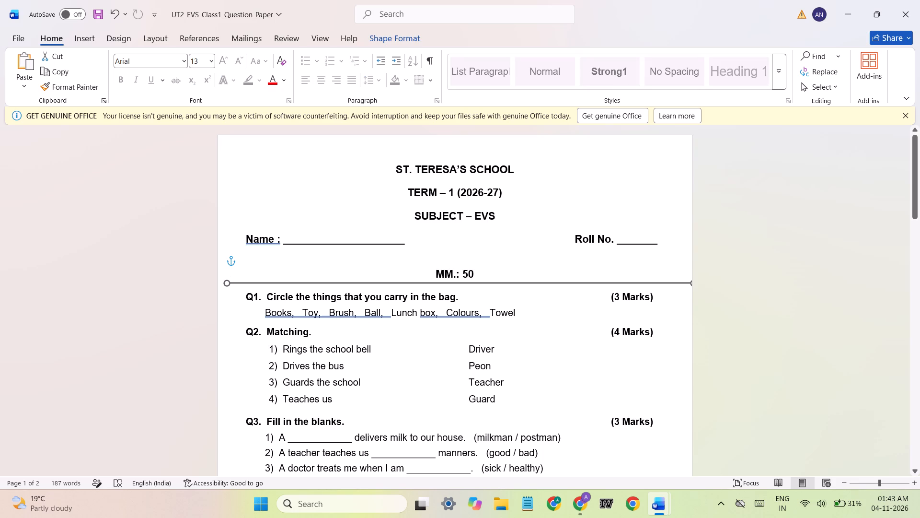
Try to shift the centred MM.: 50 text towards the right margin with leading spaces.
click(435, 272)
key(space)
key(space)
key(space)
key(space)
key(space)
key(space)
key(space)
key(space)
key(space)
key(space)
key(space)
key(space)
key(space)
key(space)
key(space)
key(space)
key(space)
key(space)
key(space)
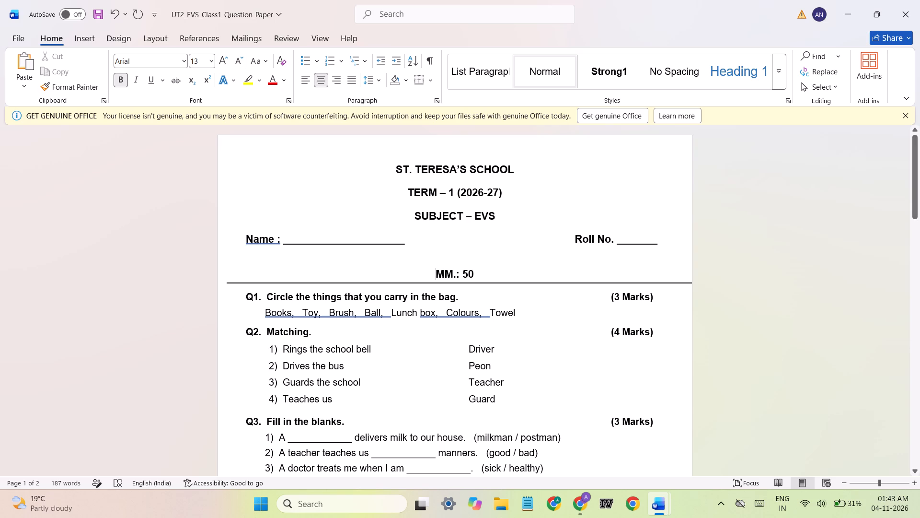
Delete the MM.: 50 text above the horizontal rule.
drag(434, 271, 489, 273)
key(space)
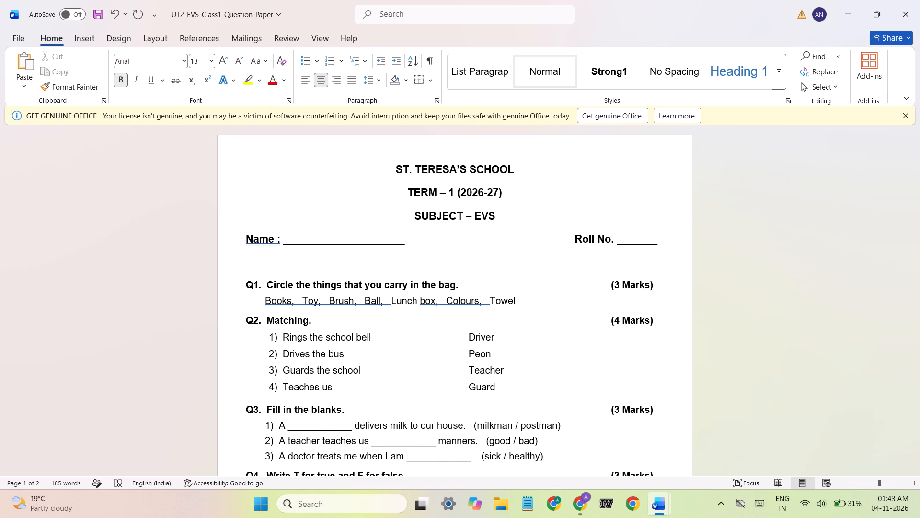
key(ctrl+z)
key(BackSpace)
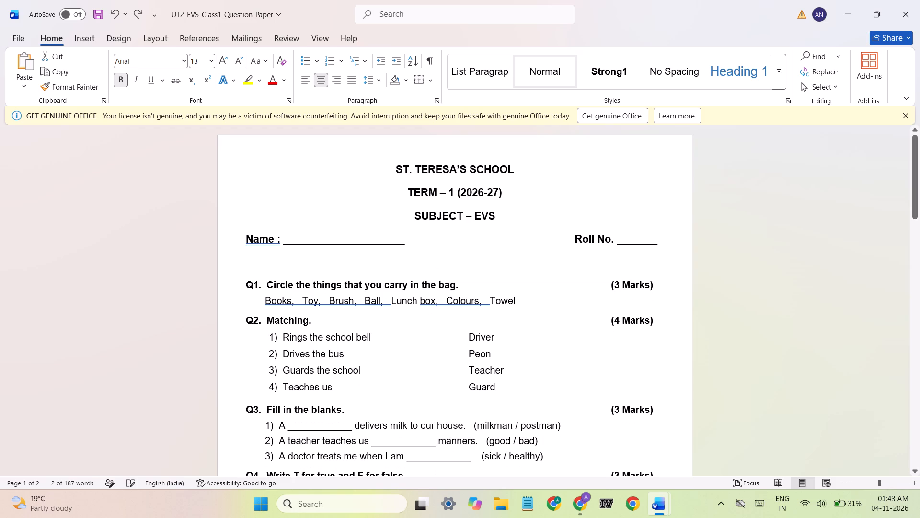
Insert a blank line before Q1 so the question starts below the horizontal rule.
double_click(540, 283)
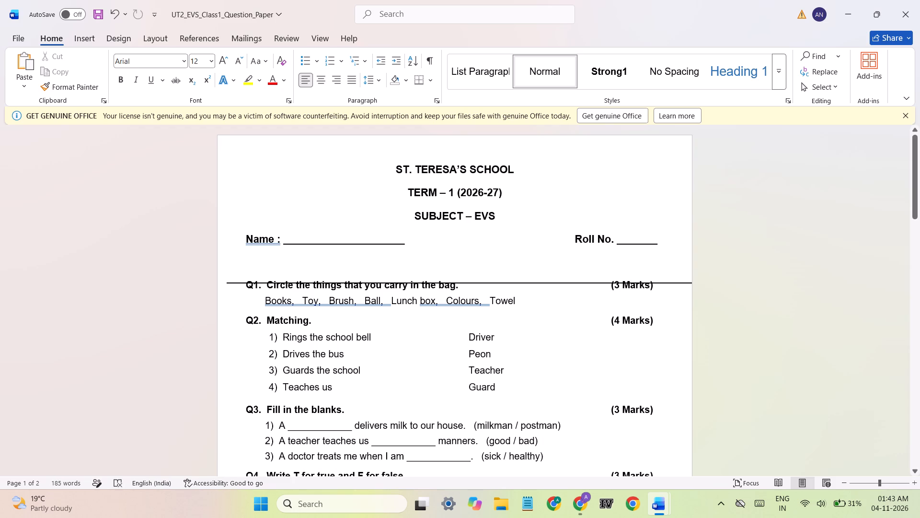
click(242, 285)
key(Return)
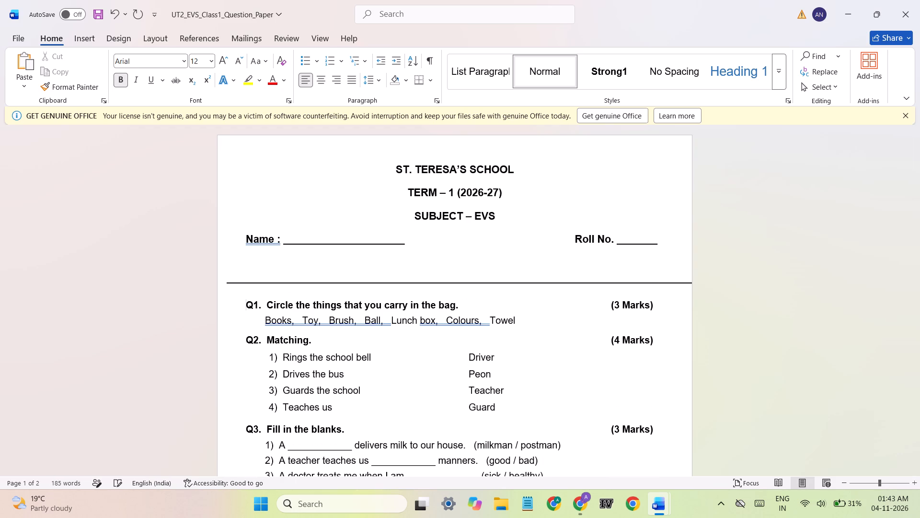
Enter "MM.- 20" on the empty line between the Name line and the horizontal rule.
click(594, 270)
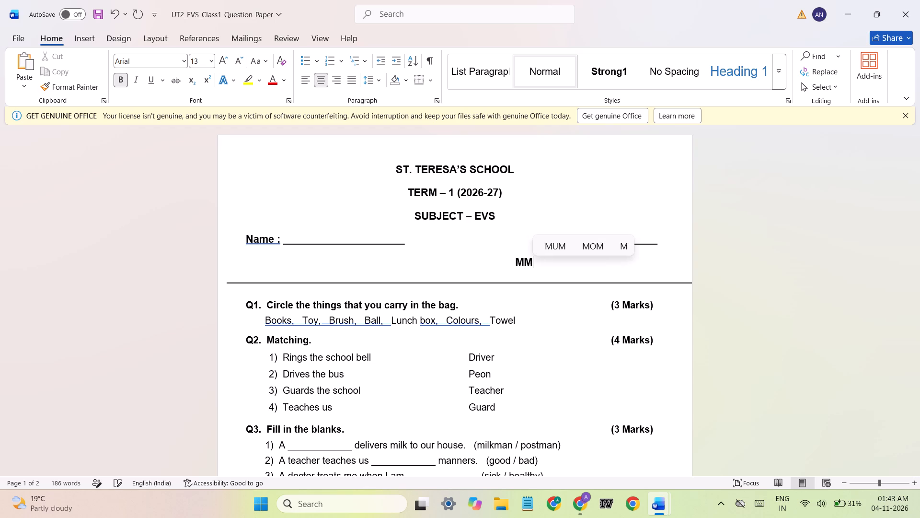
key(period)
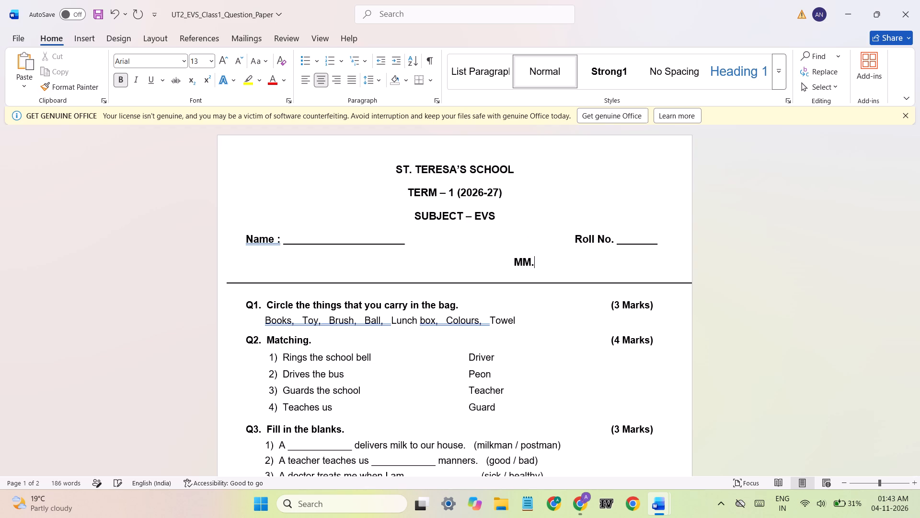
key(equal)
key(BackSpace)
text(-)
key(space)
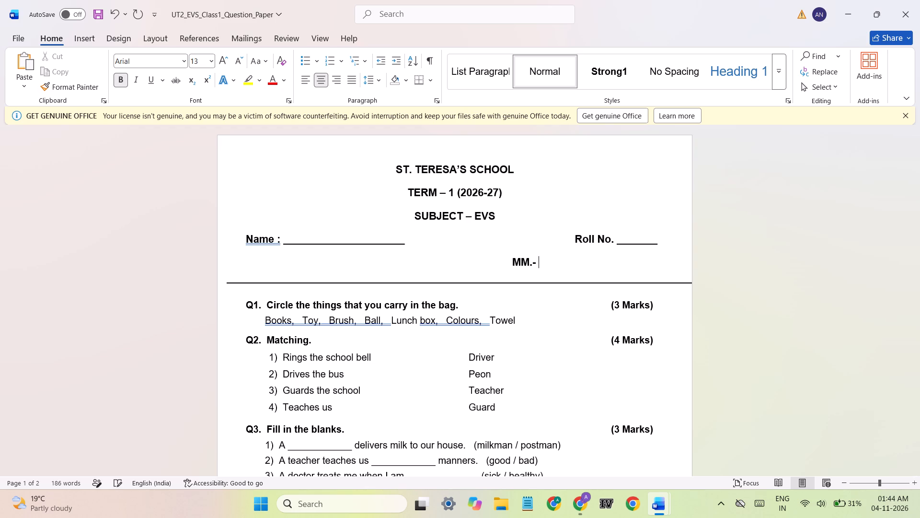
text(20)
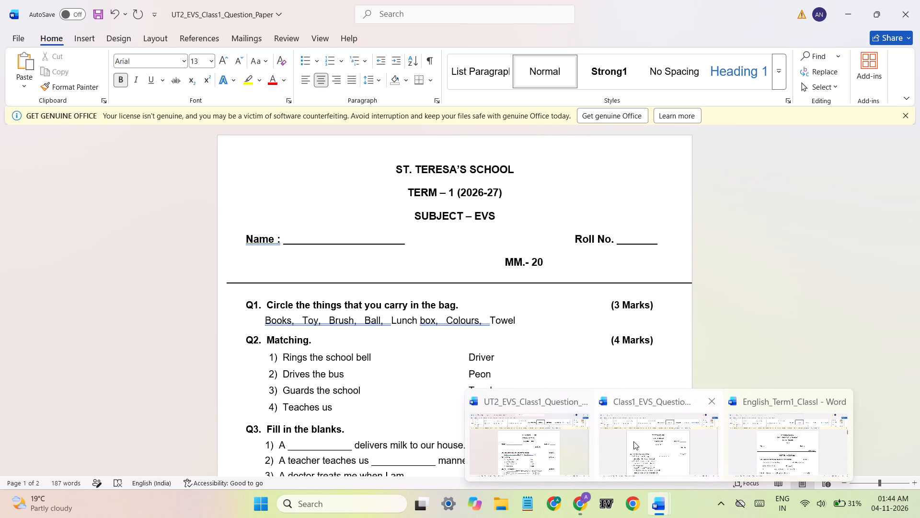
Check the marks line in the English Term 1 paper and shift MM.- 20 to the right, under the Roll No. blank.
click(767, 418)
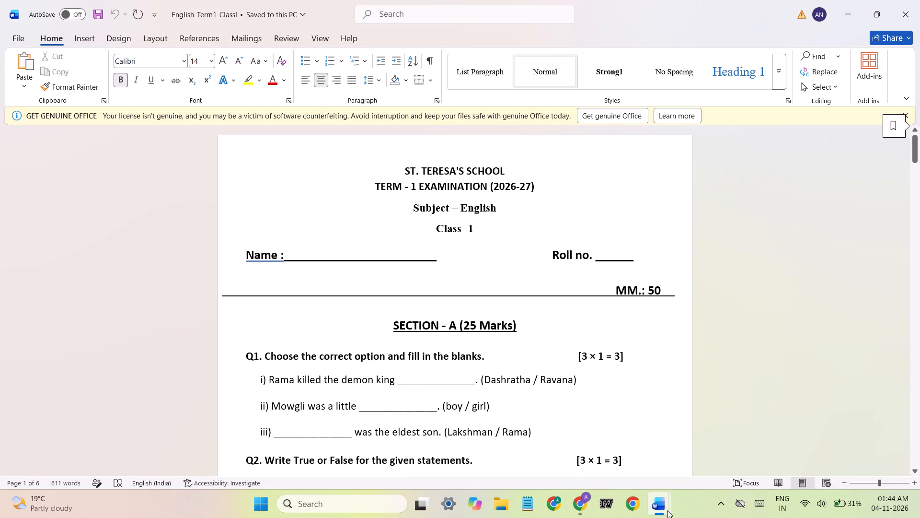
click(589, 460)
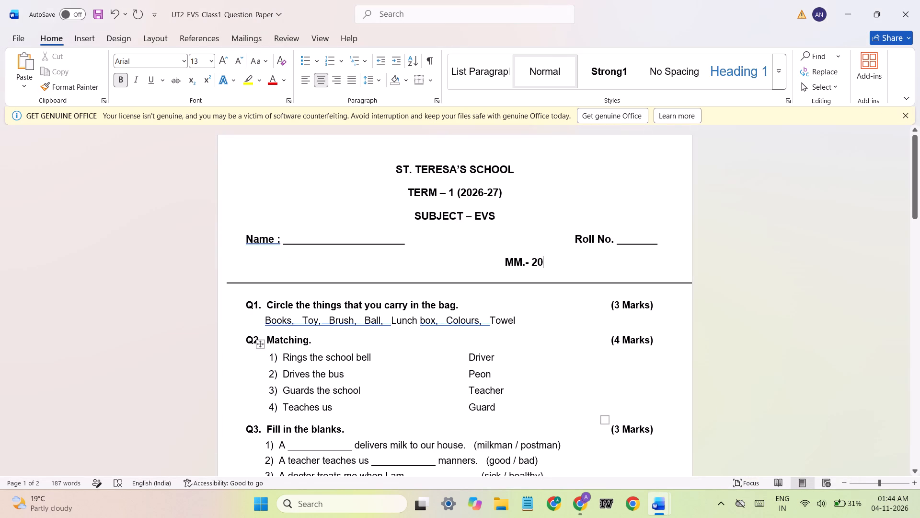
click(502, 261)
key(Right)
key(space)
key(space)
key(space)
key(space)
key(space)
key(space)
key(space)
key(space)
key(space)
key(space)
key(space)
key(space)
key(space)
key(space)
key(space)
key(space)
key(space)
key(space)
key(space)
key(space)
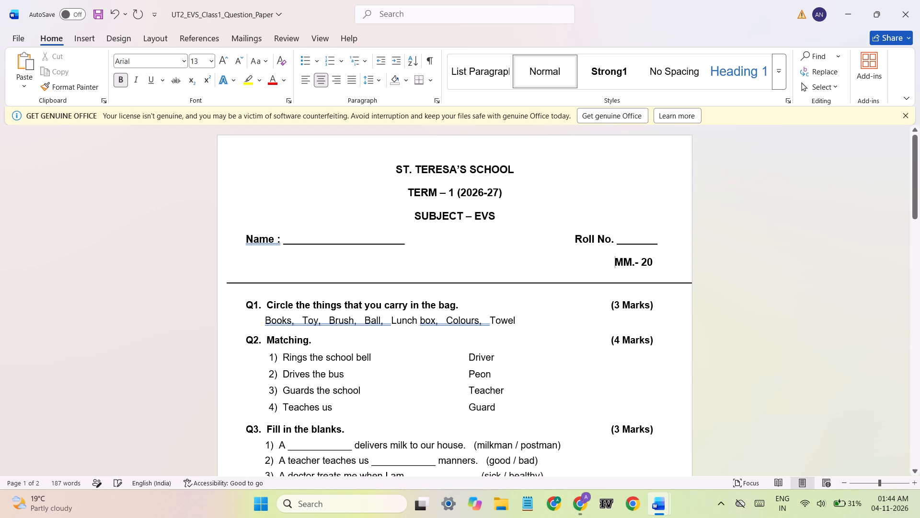
Move MM.- 20 down one line and reposition the horizontal rule just beneath it.
key(Return)
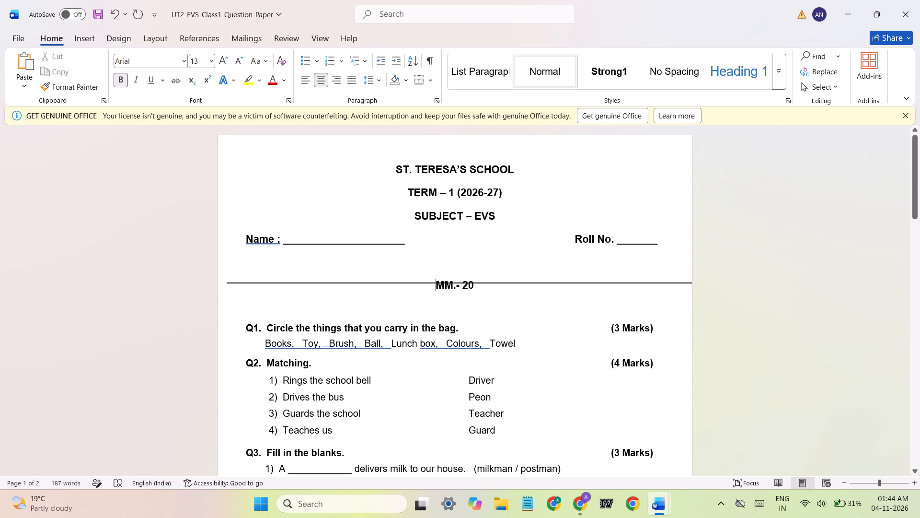
click(603, 283)
drag(603, 283, 601, 290)
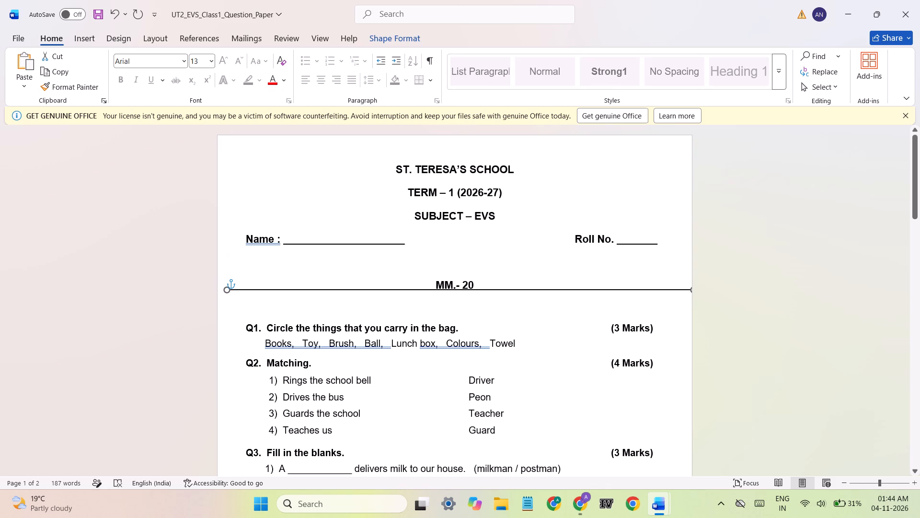
drag(601, 290, 601, 291)
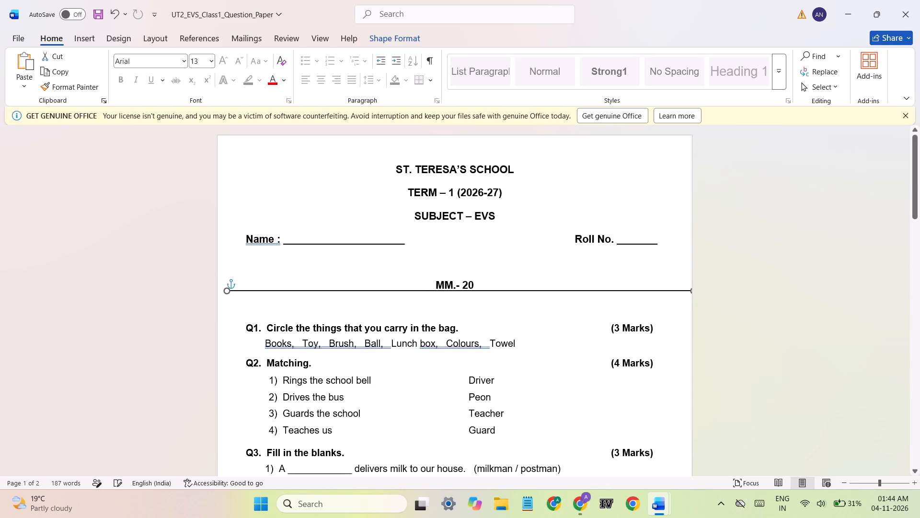
Shift MM.- 20 with leading spaces to the right margin, ending level with the Roll No. blank.
click(436, 280)
key(space)
key(space)
key(space)
key(space)
key(space)
key(space)
key(space)
key(space)
key(space)
key(space)
key(space)
key(space)
key(space)
key(space)
key(space)
key(space)
key(space)
key(space)
key(space)
key(space)
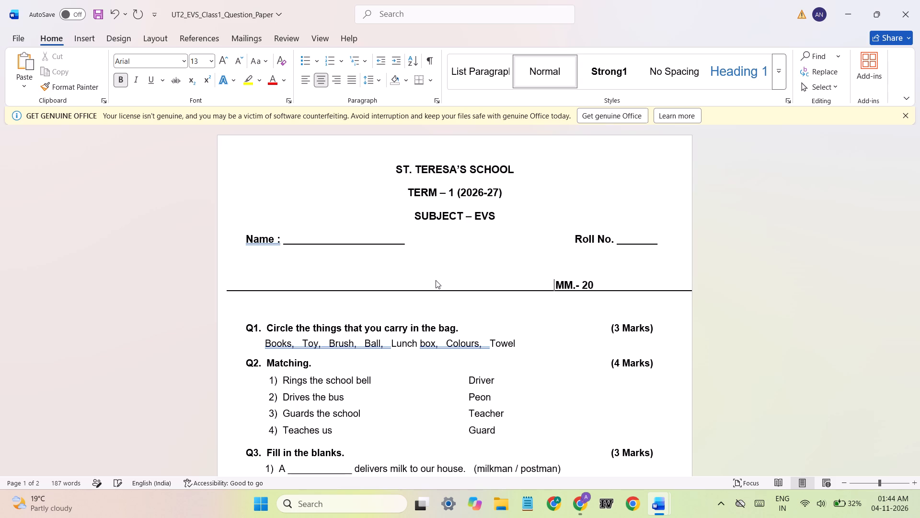
key(space)
key(space)
key(space)
key(space)
key(space)
key(space)
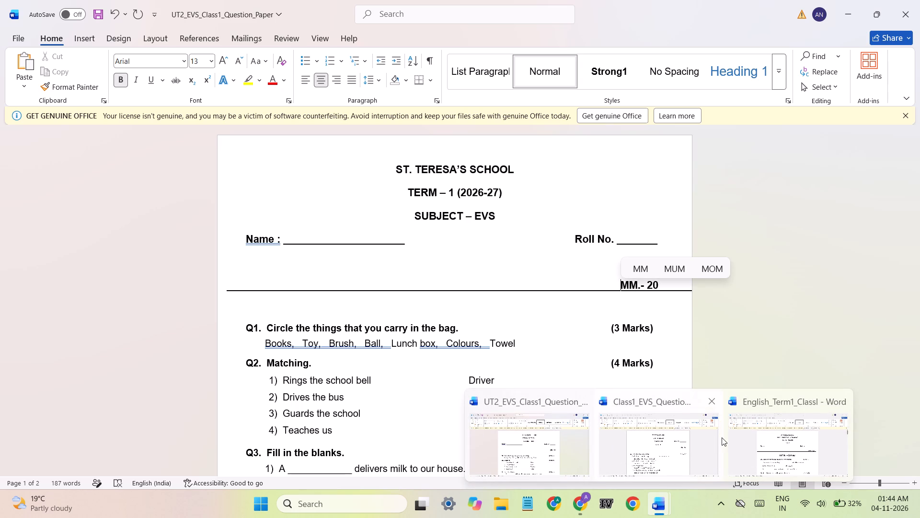
Copy the English Term 1 paper's header, from the school name through the MM line and rule, over the EVS UT-II paper's header.
click(722, 437)
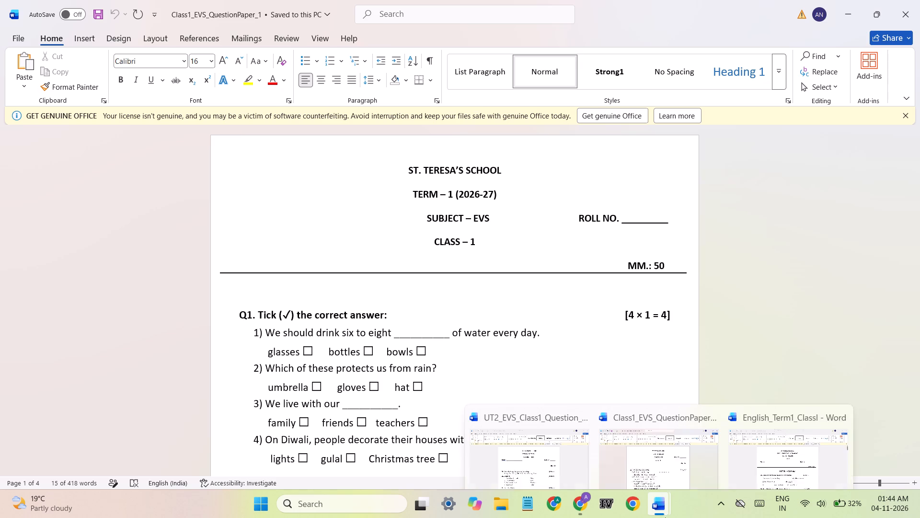
click(772, 437)
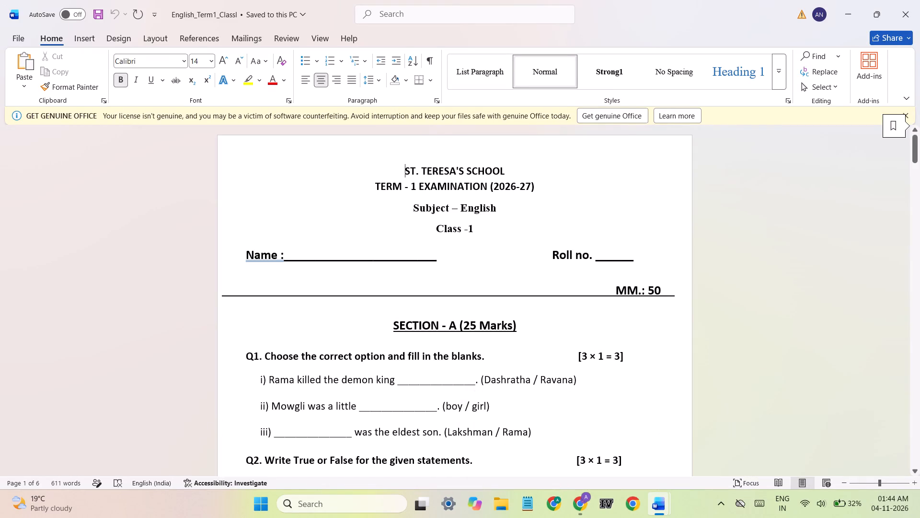
drag(403, 169, 728, 292)
key(ctrl+c)
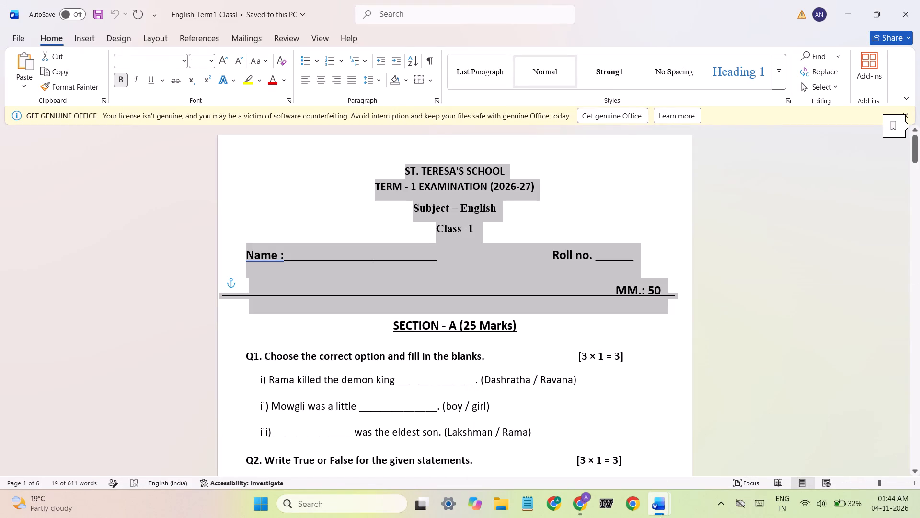
click(551, 438)
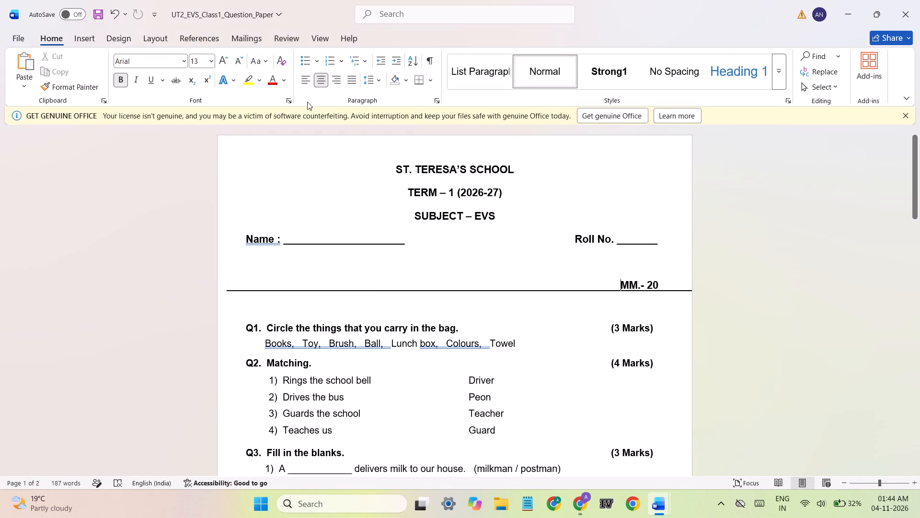
drag(391, 169, 693, 279)
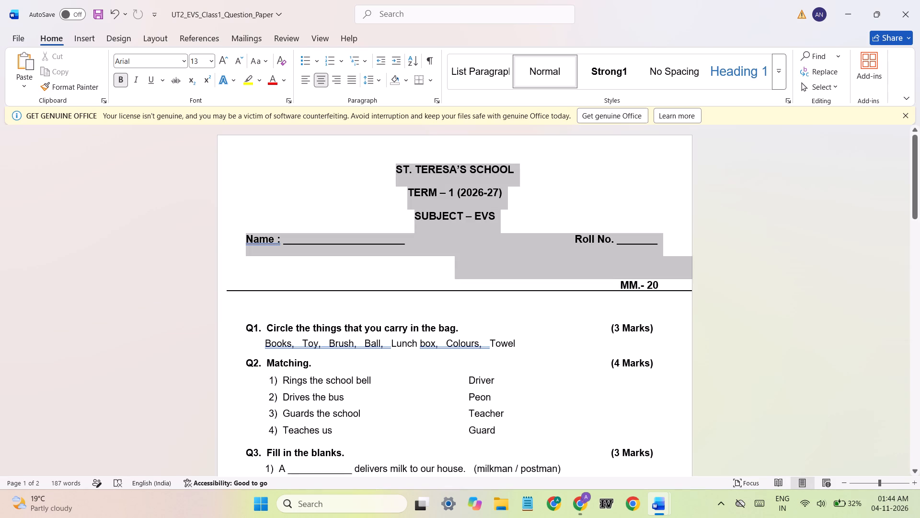
drag(693, 279, 697, 294)
key(ctrl+v)
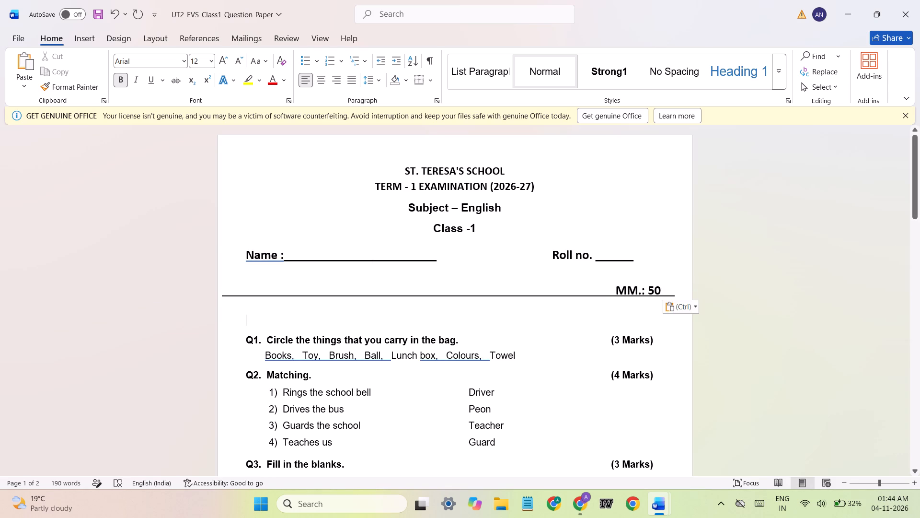
Change the subject in the pasted header from English to EVS.
click(505, 207)
key(BackSpace)
key(BackSpace)
key(BackSpace)
key(BackSpace)
key(BackSpace)
key(BackSpace)
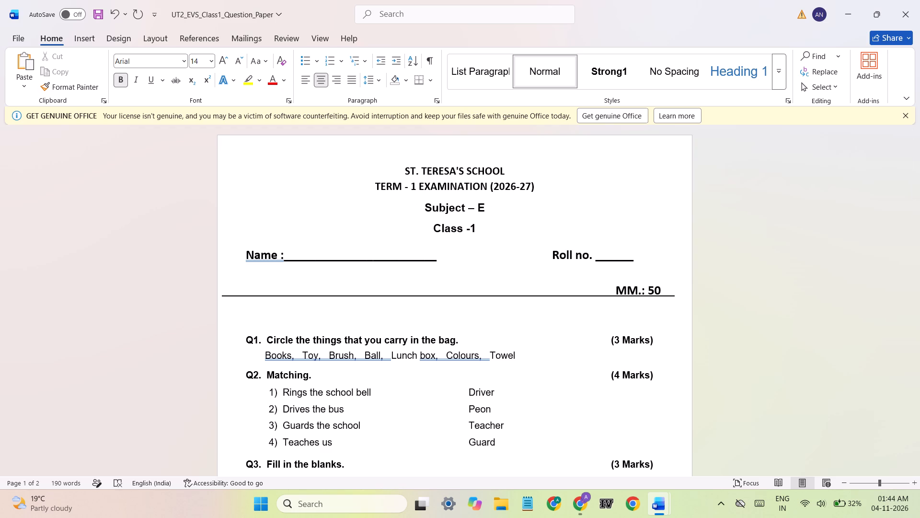
text(VS)
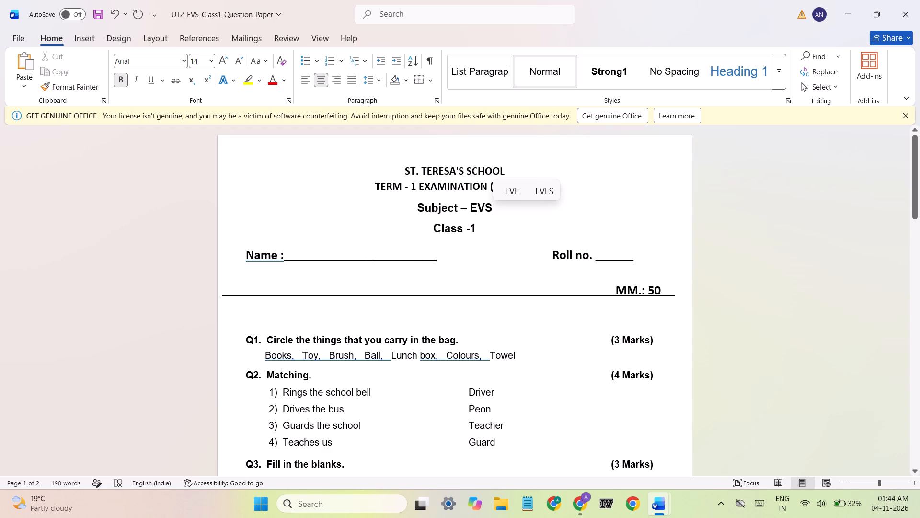
Set the maximum marks in the header to 20, so the line reads MM.: 20.
click(653, 288)
key(BackSpace)
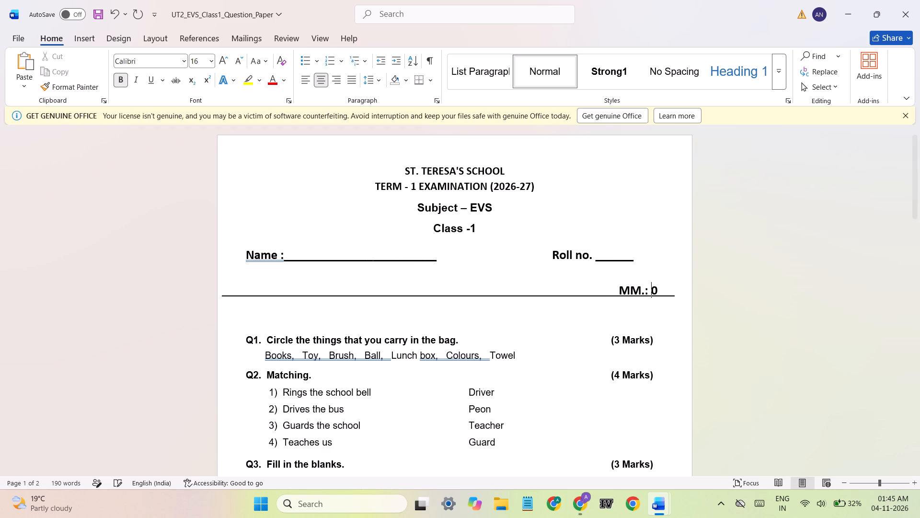
key(2)
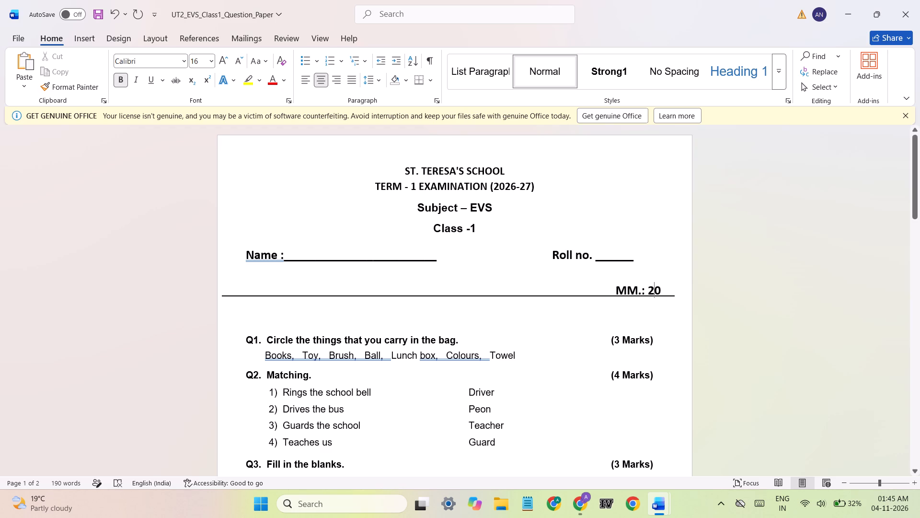
Replace the term number in the header's examination line with the Roman numeral II.
click(488, 190)
key(Left)
key(Left)
key(Left)
key(Left)
key(Left)
key(Left)
key(Left)
key(Left)
key(Left)
key(Left)
key(Left)
key(Left)
key(Left)
key(Right)
key(BackSpace)
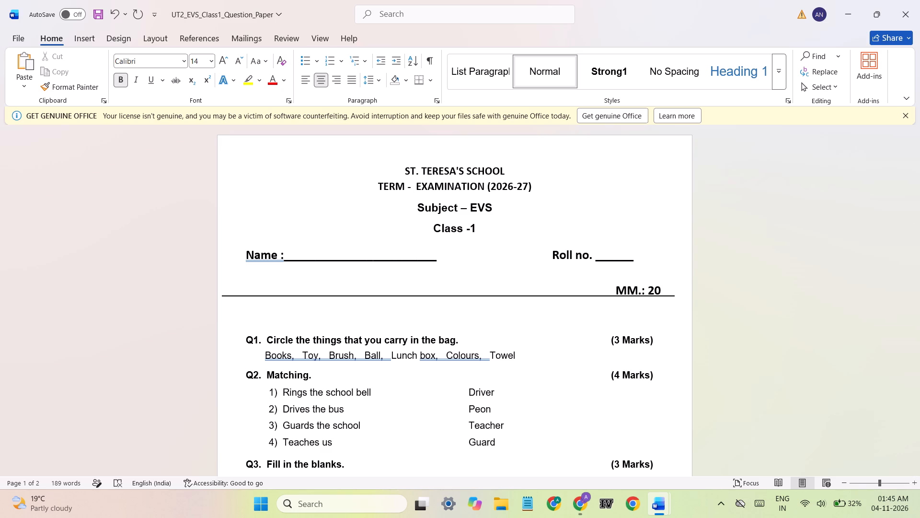
text(II)
Replace TERM in the examination line with UT and even out the spacing around the hyphen, giving UT - II EXAMINATION (2026-27).
key(Left)
key(Left)
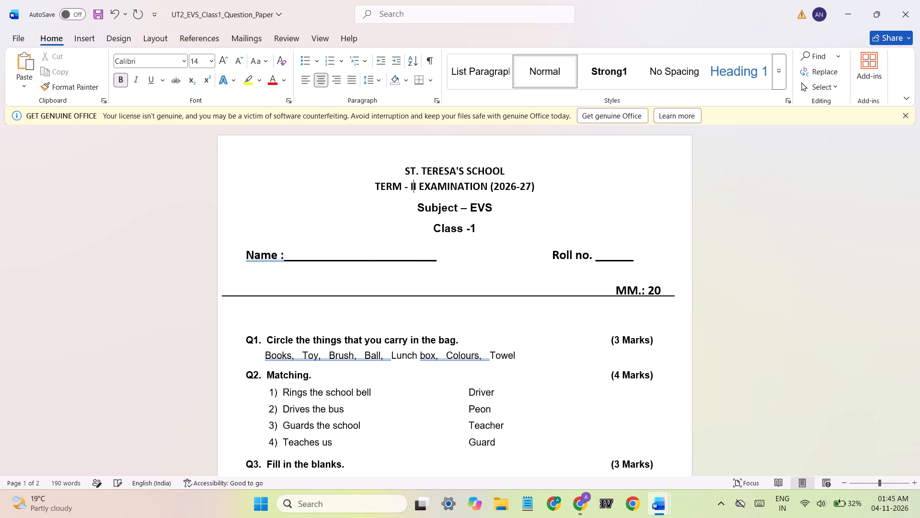
key(Left)
key(BackSpace)
key(BackSpace)
key(BackSpace)
key(BackSpace)
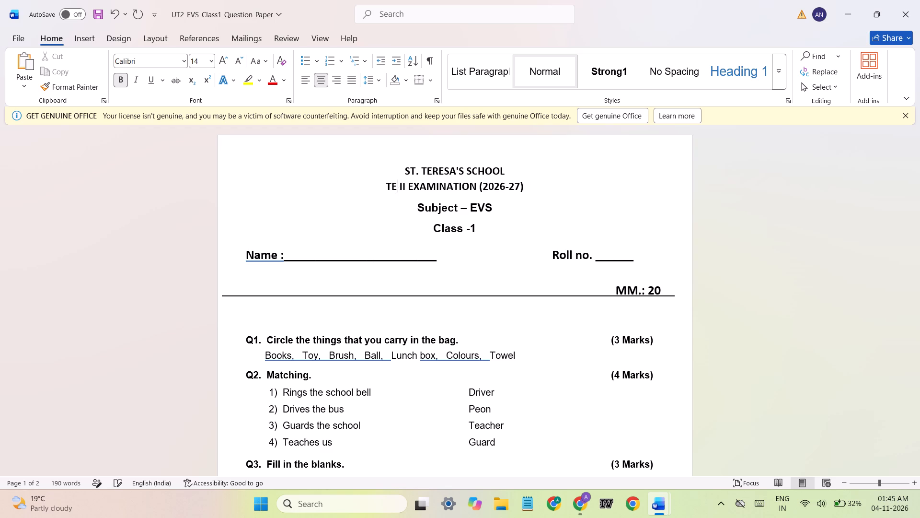
key(BackSpace)
key(BackSpace)
text(UT)
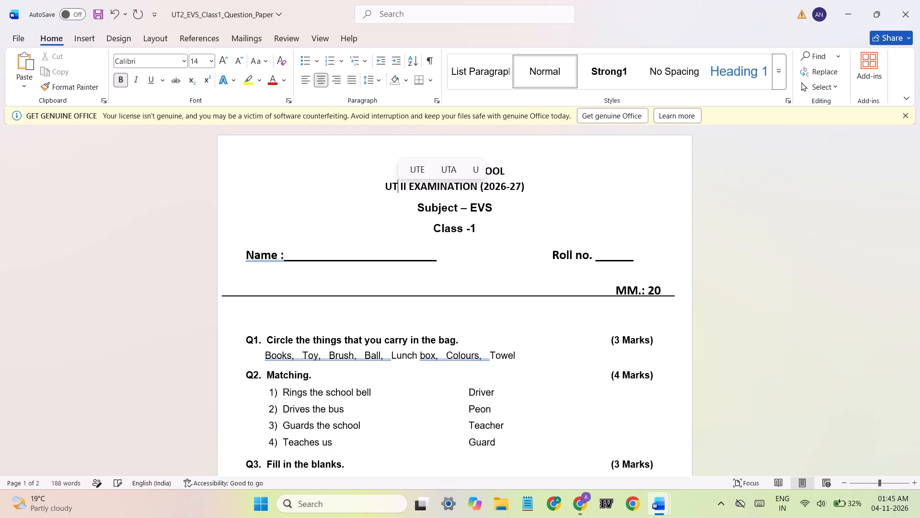
key(equal)
key(BackSpace)
text(-)
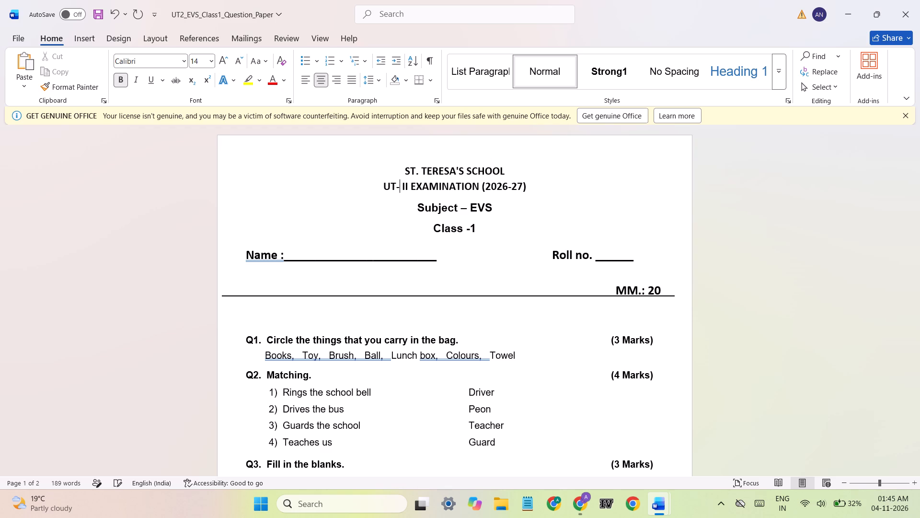
key(space)
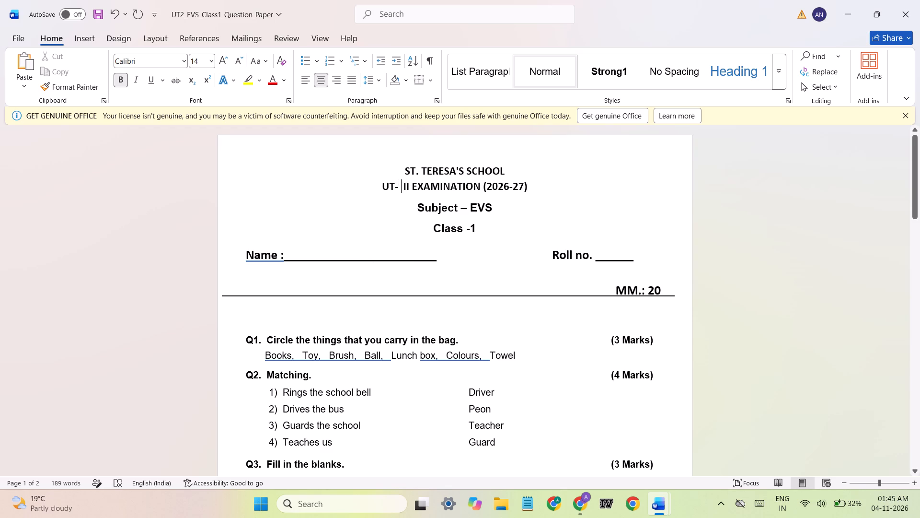
key(Left)
key(Left)
key(space)
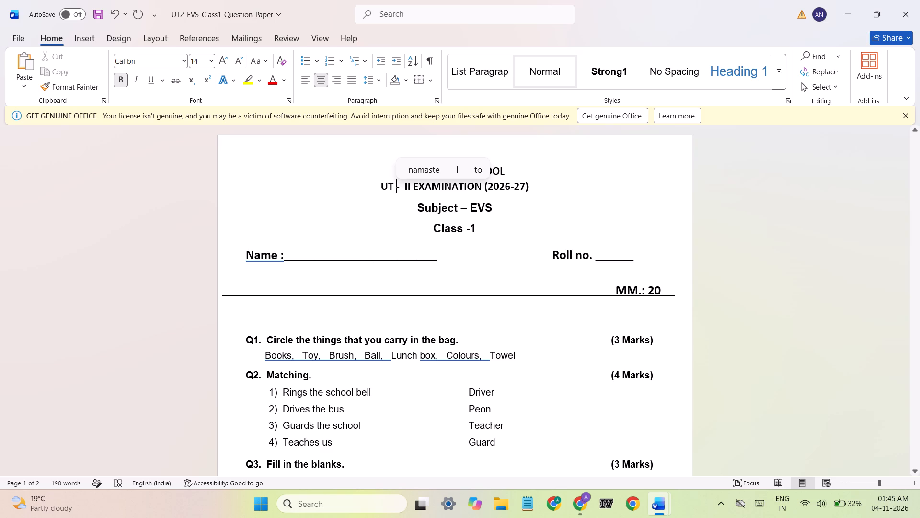
click(428, 202)
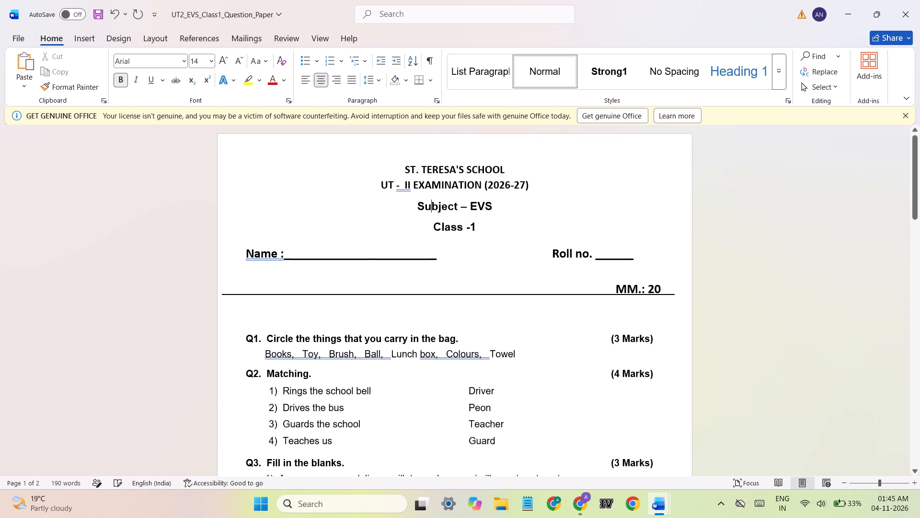
click(405, 184)
key(BackSpace)
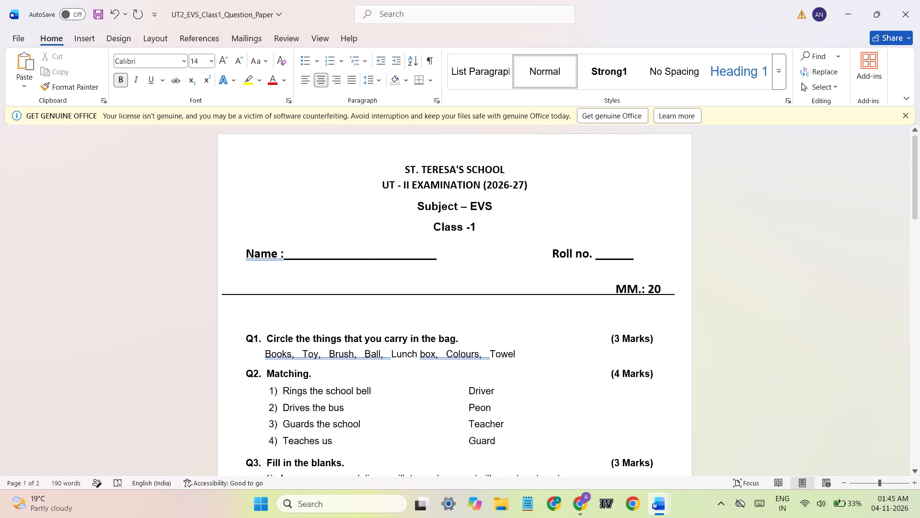
click(450, 212)
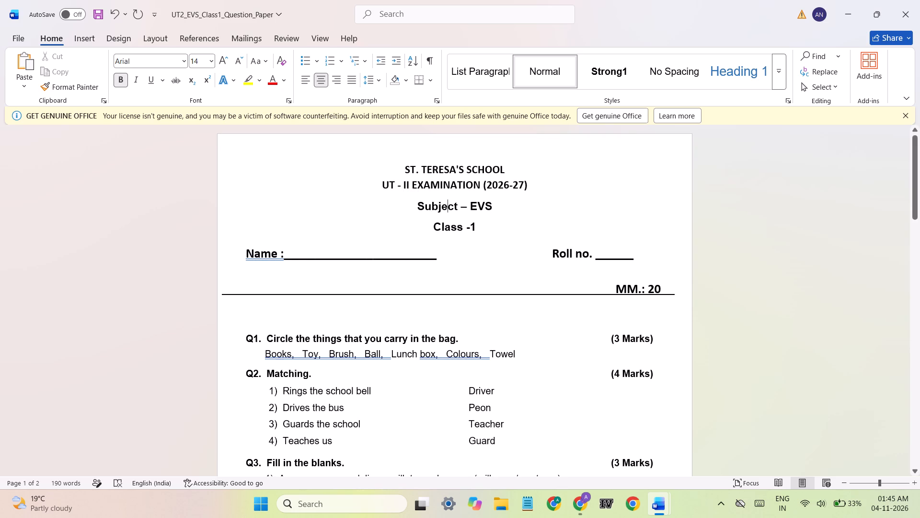
Enlarge the ST. TERESA'S SCHOOL heading to 16 pt.
scroll(464, 229, down, 1)
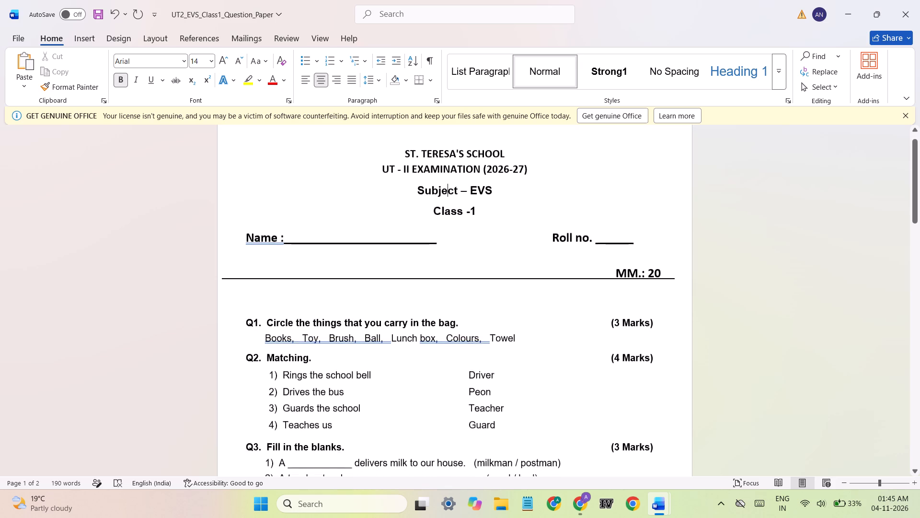
drag(408, 151, 490, 151)
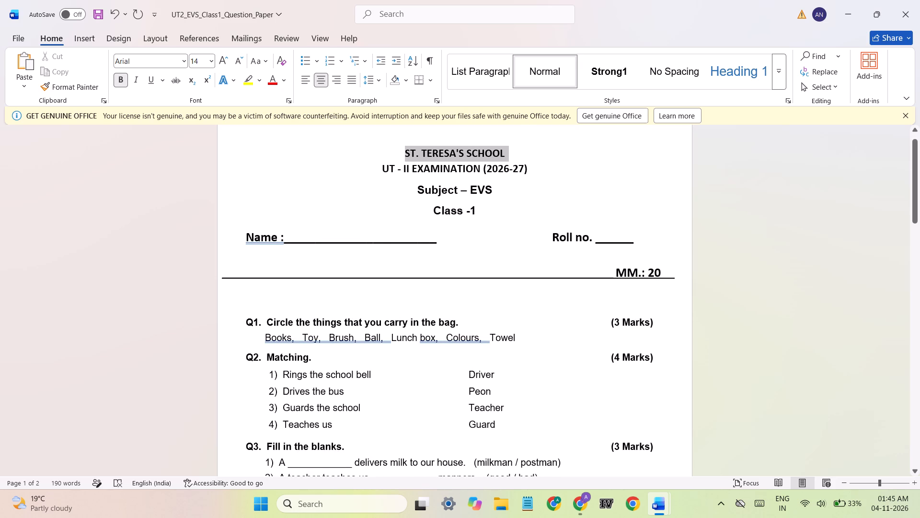
drag(490, 151, 515, 149)
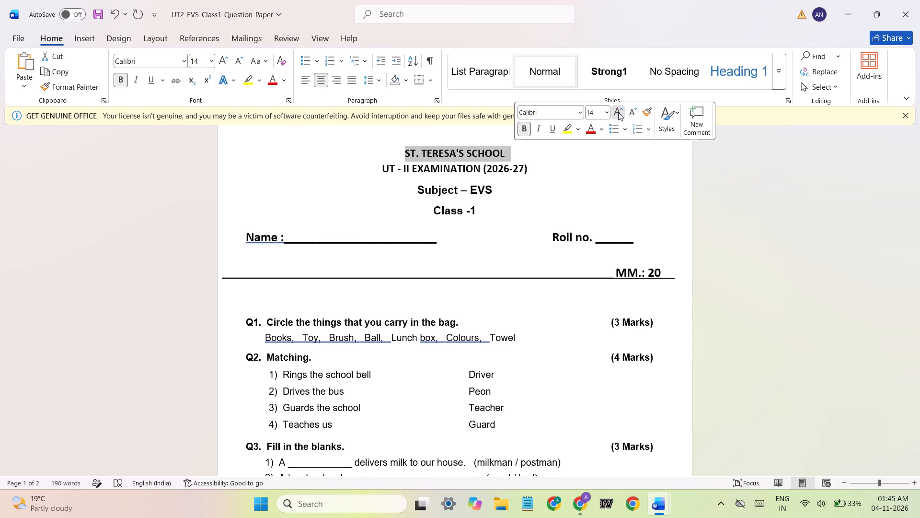
click(618, 112)
click(586, 153)
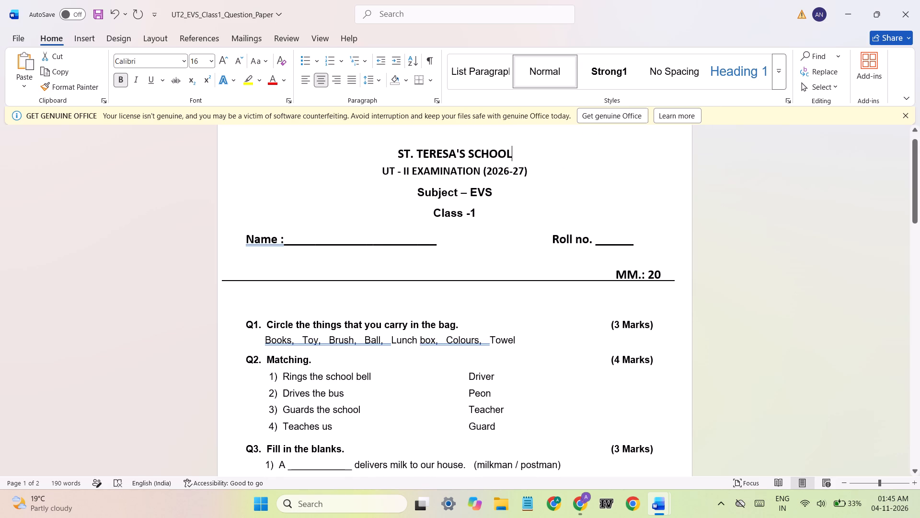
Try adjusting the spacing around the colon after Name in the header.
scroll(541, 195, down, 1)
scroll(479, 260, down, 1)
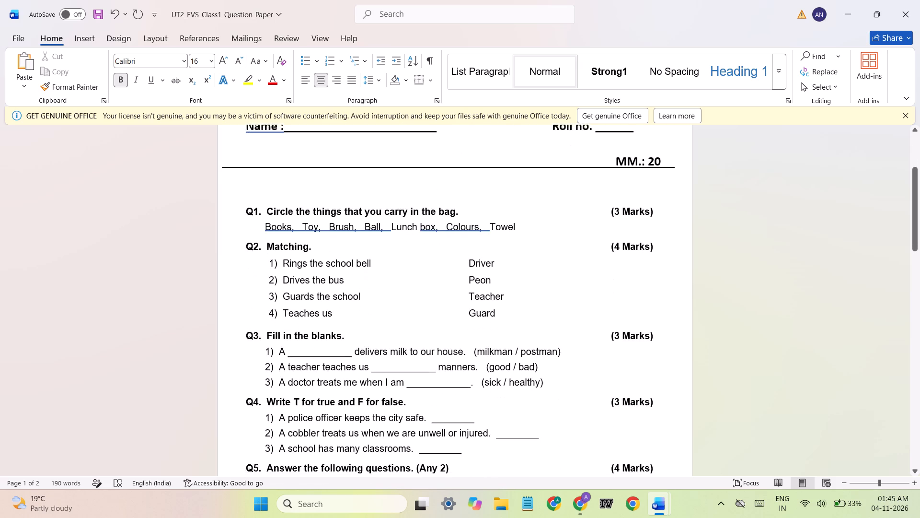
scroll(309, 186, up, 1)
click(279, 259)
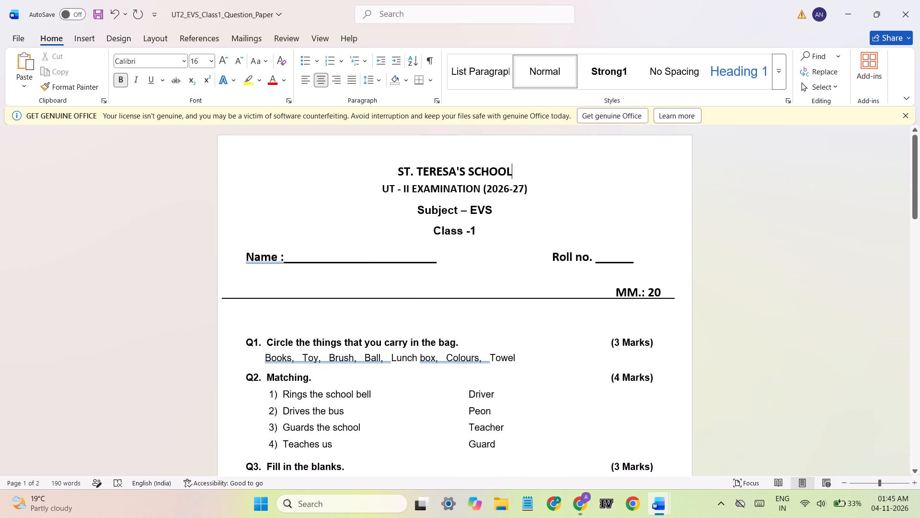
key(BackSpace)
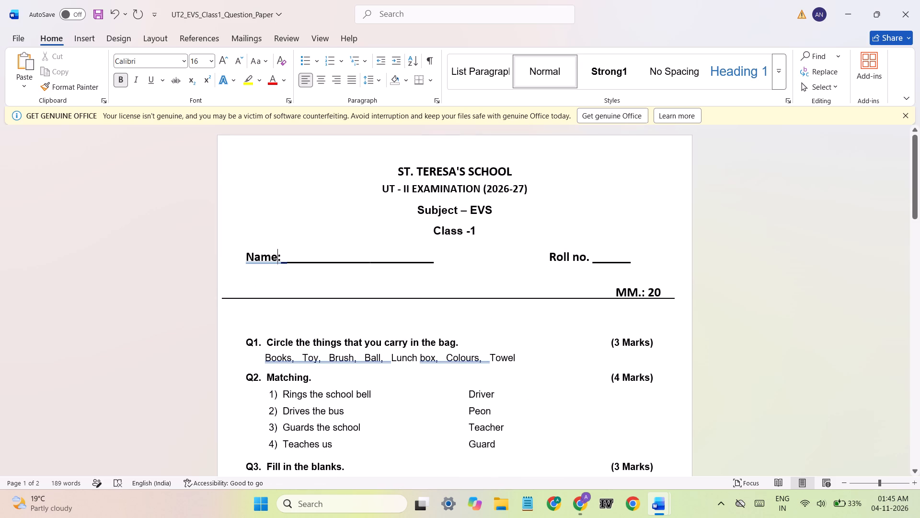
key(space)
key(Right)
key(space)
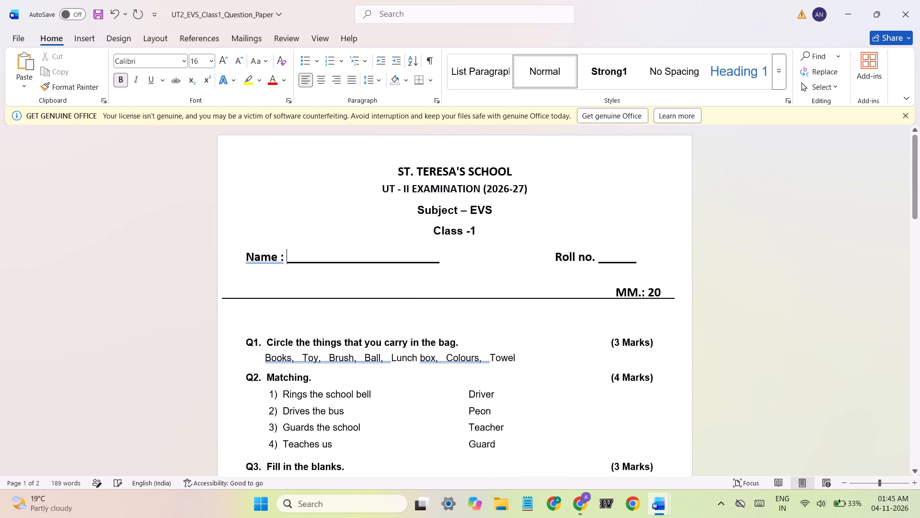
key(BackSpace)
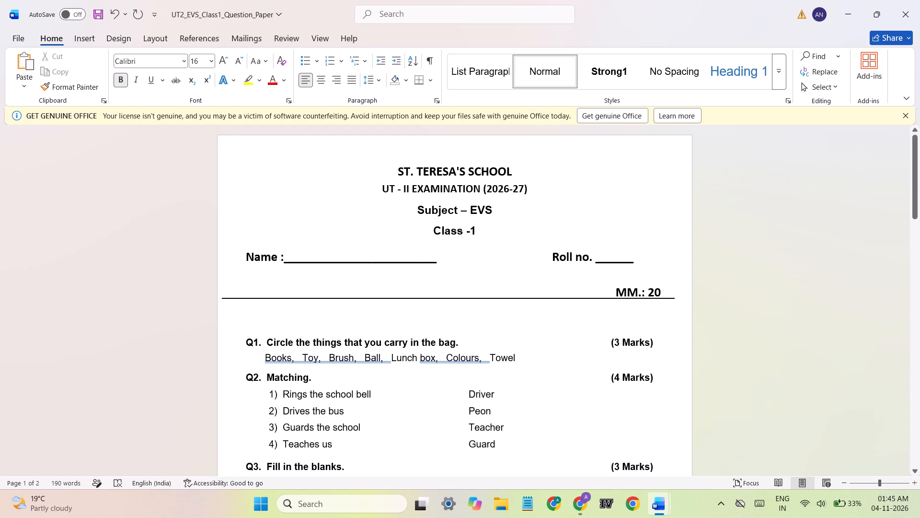
Enlarge the text of all questions, from the Q1 heading through the Q6 heading, to 14 pt.
click(401, 366)
scroll(401, 366, down, 1)
scroll(355, 348, down, 1)
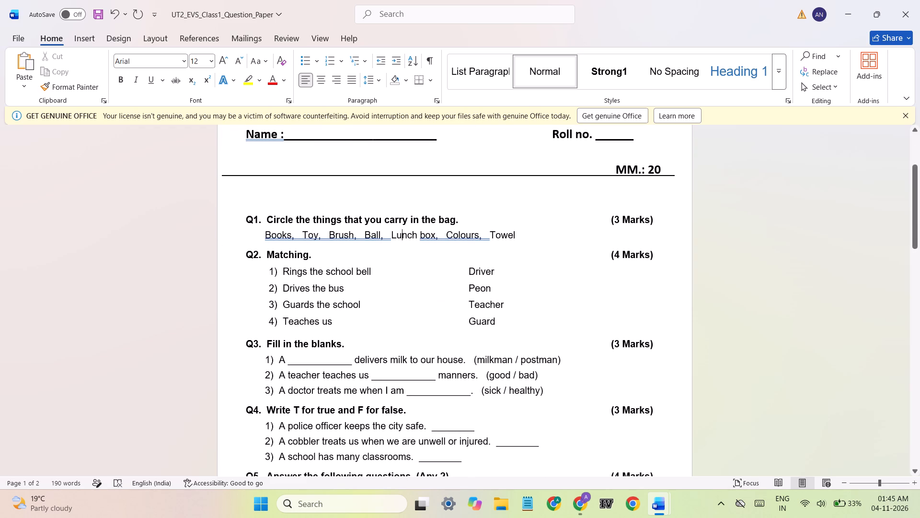
drag(247, 216, 520, 0)
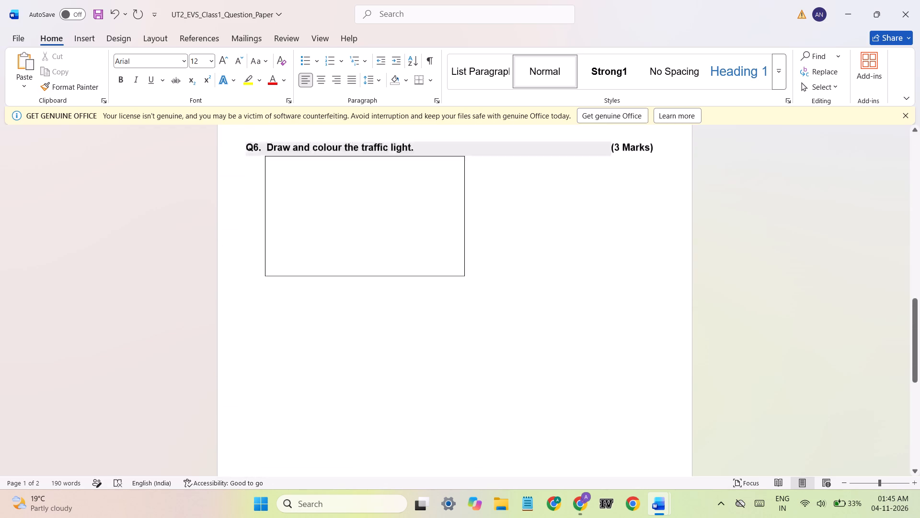
drag(520, 0, 548, 491)
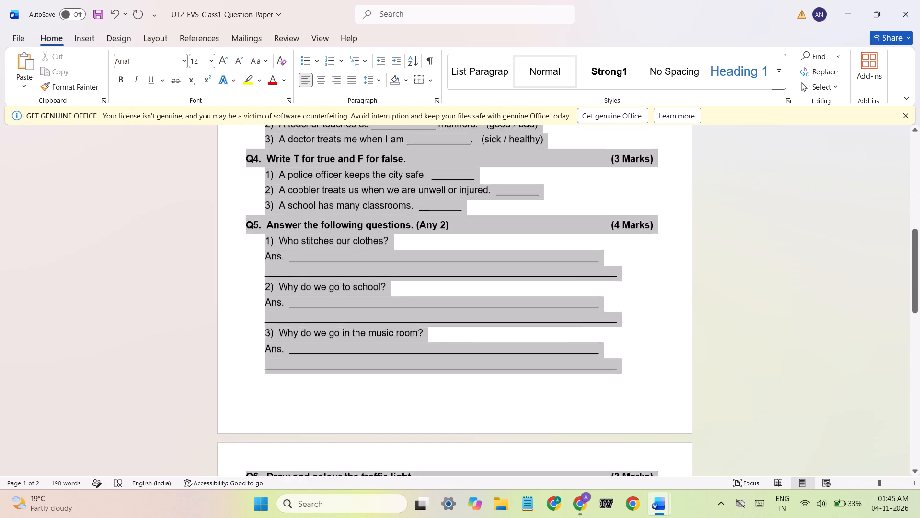
drag(548, 491, 656, 384)
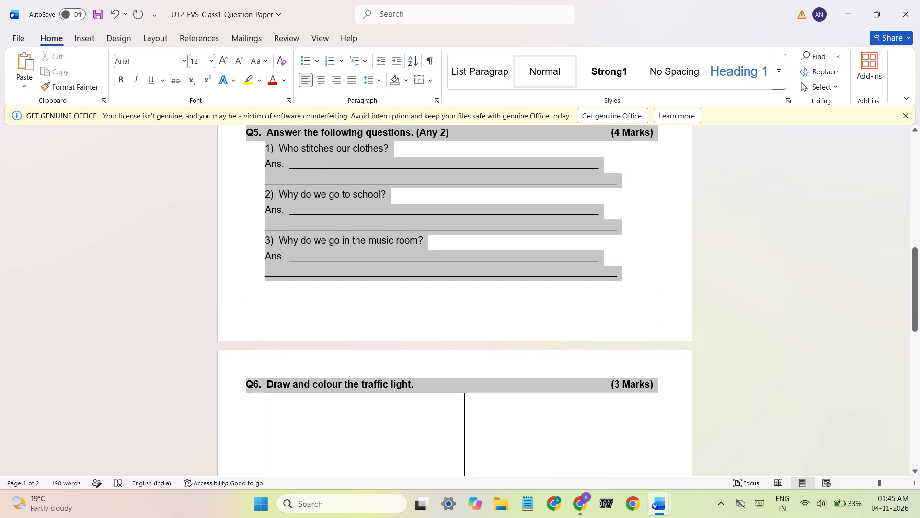
drag(656, 384, 656, 384)
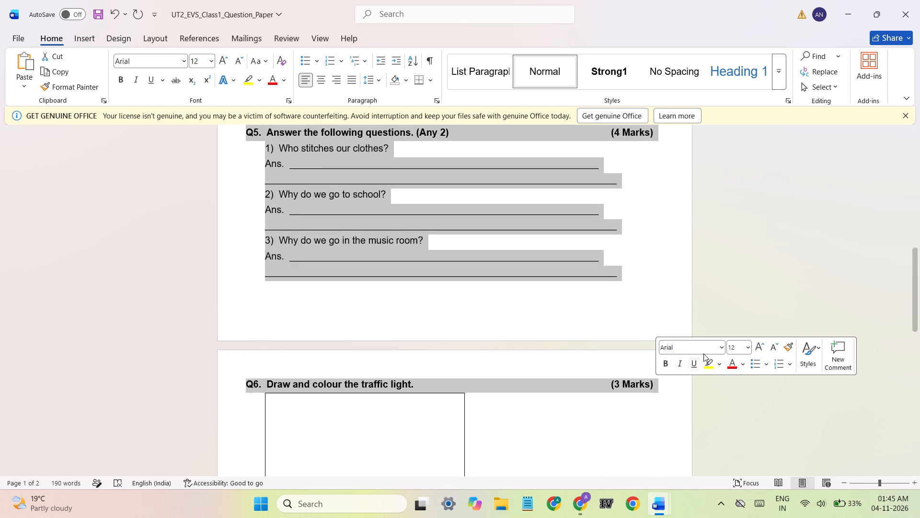
click(759, 351)
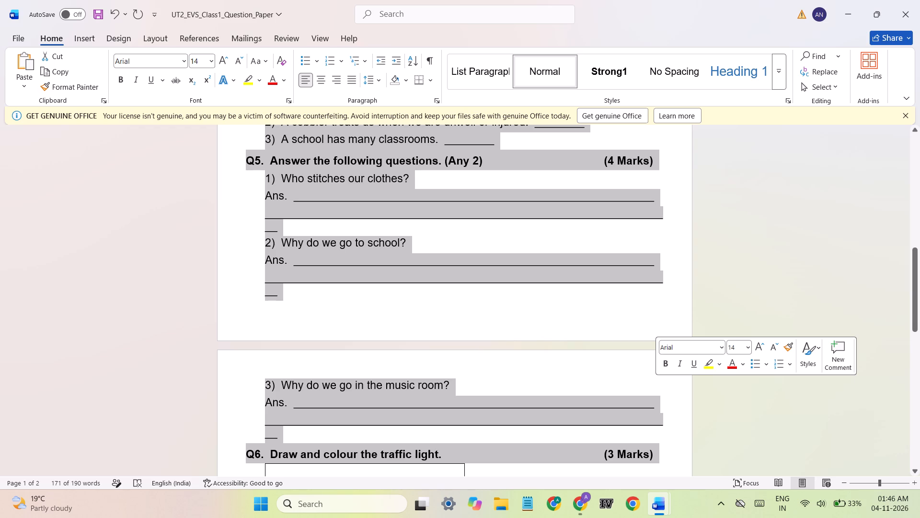
Set the line spacing of the selected Q1 to Q6 text to 1.5.
click(372, 82)
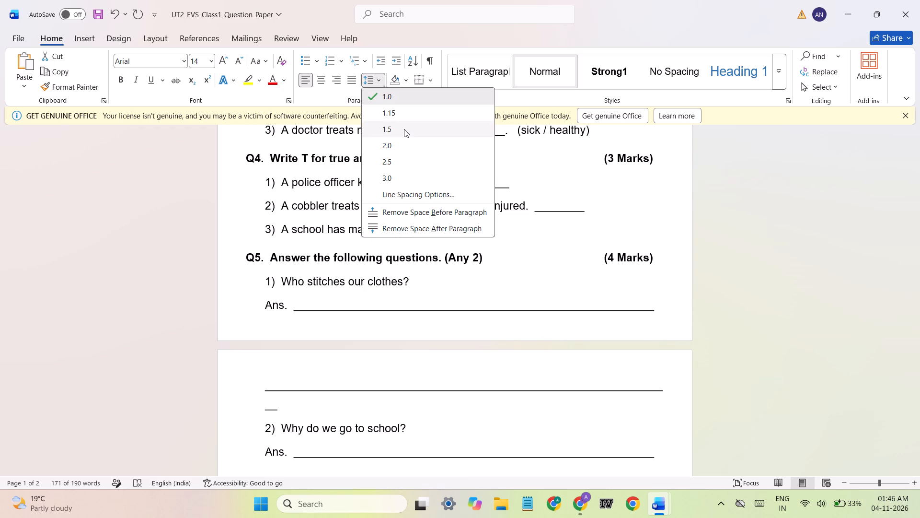
click(404, 129)
click(352, 282)
Reduce the gap between Lunch box, and Colours in Q1's word list to two spaces.
scroll(352, 282, up, 4)
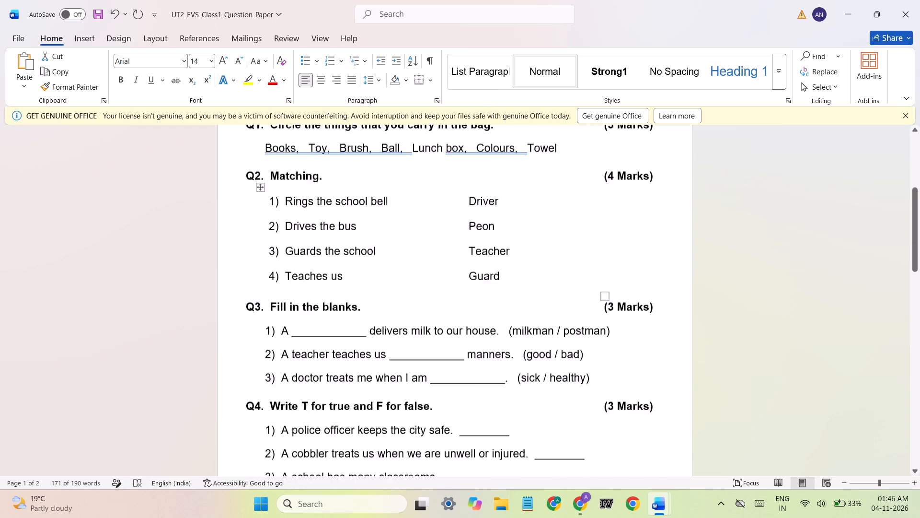
scroll(352, 282, up, 2)
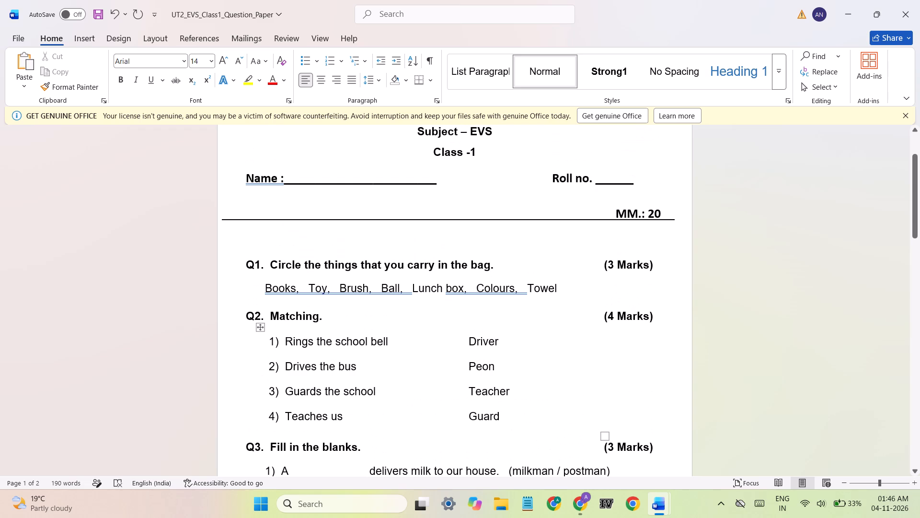
scroll(418, 303, down, 1)
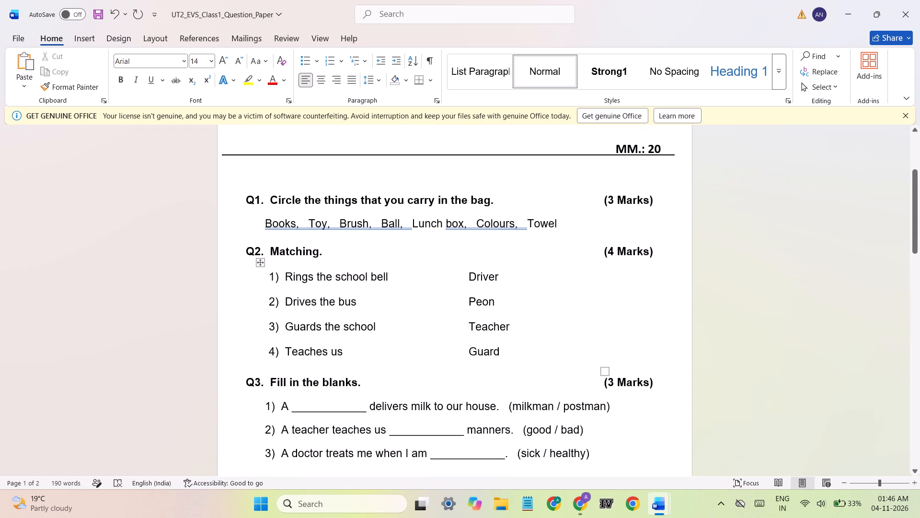
click(416, 233)
click(476, 223)
key(BackSpace)
key(BackSpace)
key(BackSpace)
key(space)
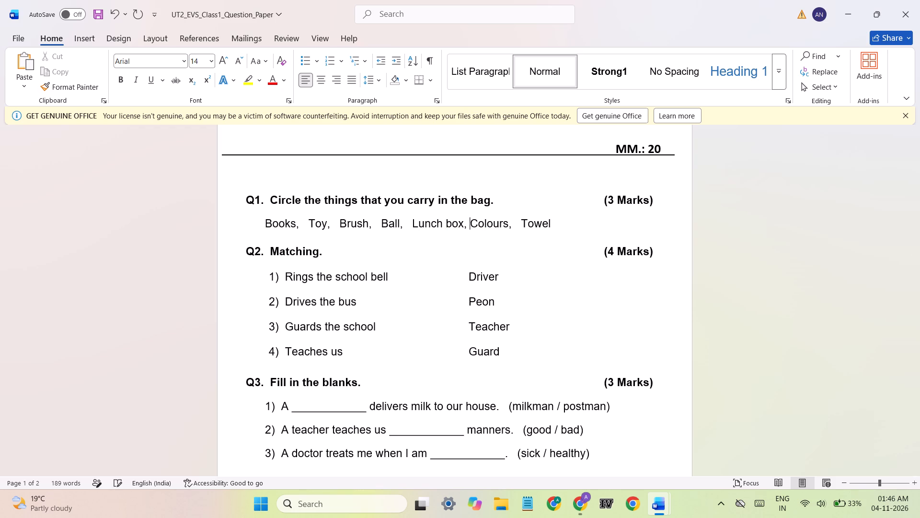
key(space)
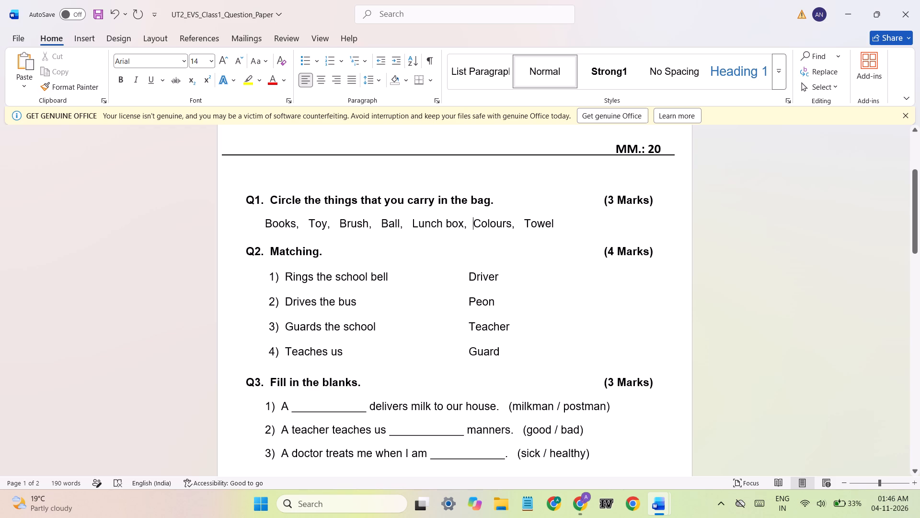
Review the layout and spacing of the questions from Q1 to Q5 on the first page.
scroll(387, 253, down, 1)
scroll(317, 189, up, 1)
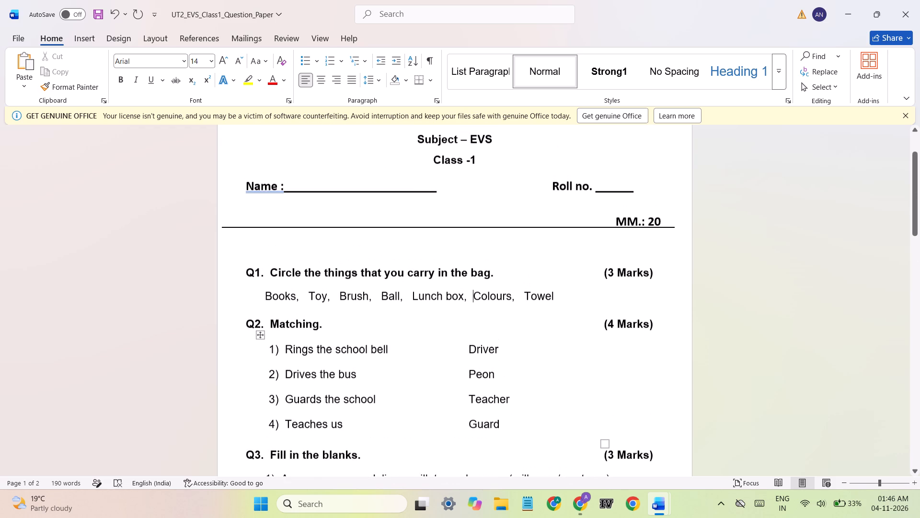
scroll(494, 315, down, 1)
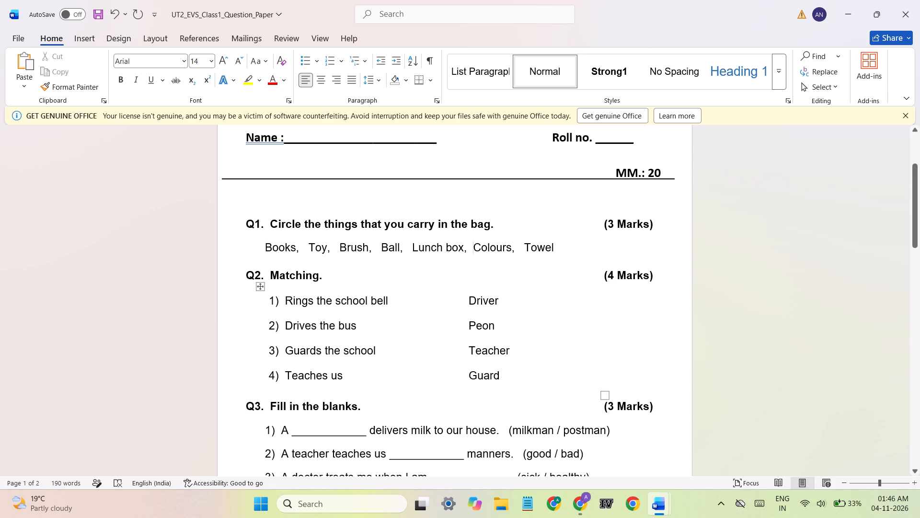
scroll(488, 342, down, 1)
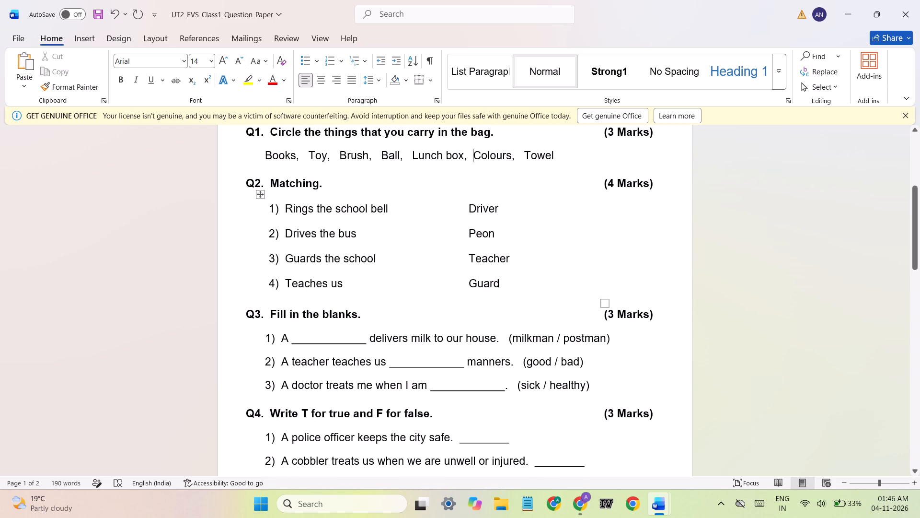
scroll(488, 342, down, 2)
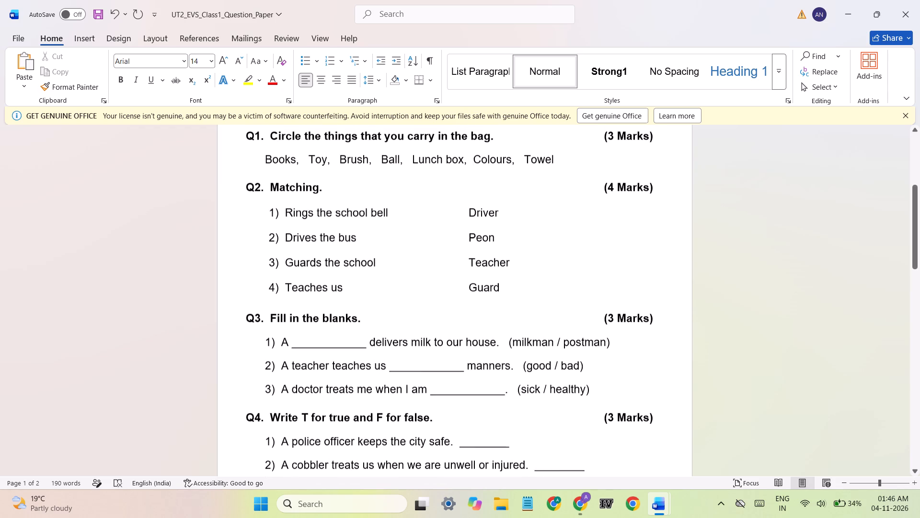
scroll(488, 342, down, 1)
scroll(488, 342, up, 1)
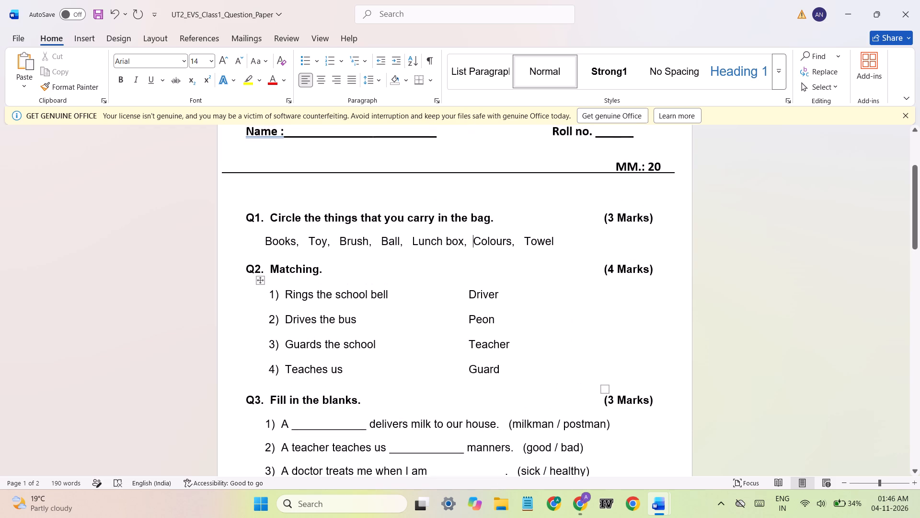
click(273, 293)
scroll(273, 293, down, 1)
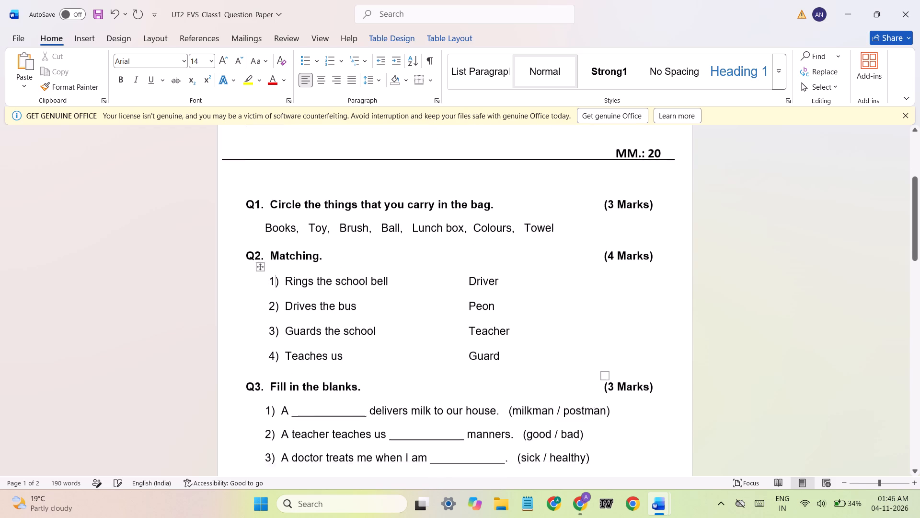
scroll(273, 293, down, 1)
drag(266, 290, 337, 299)
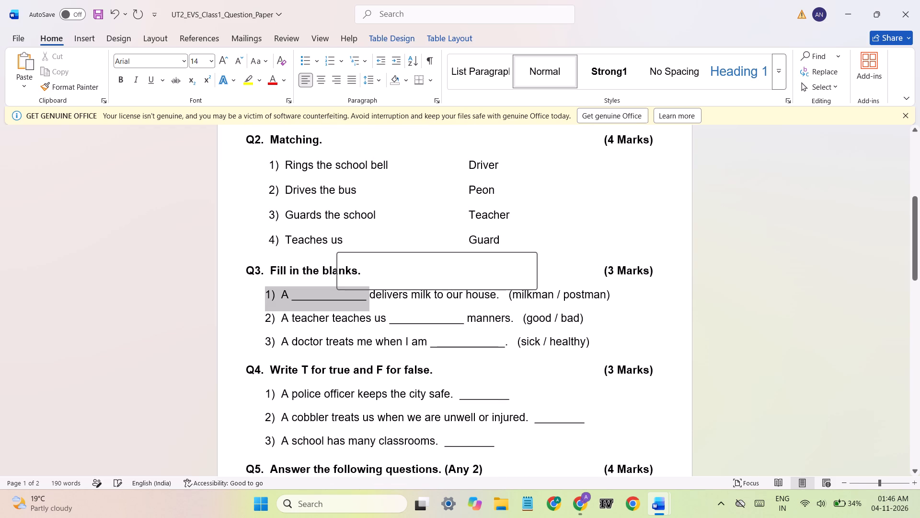
click(379, 345)
scroll(379, 345, up, 1)
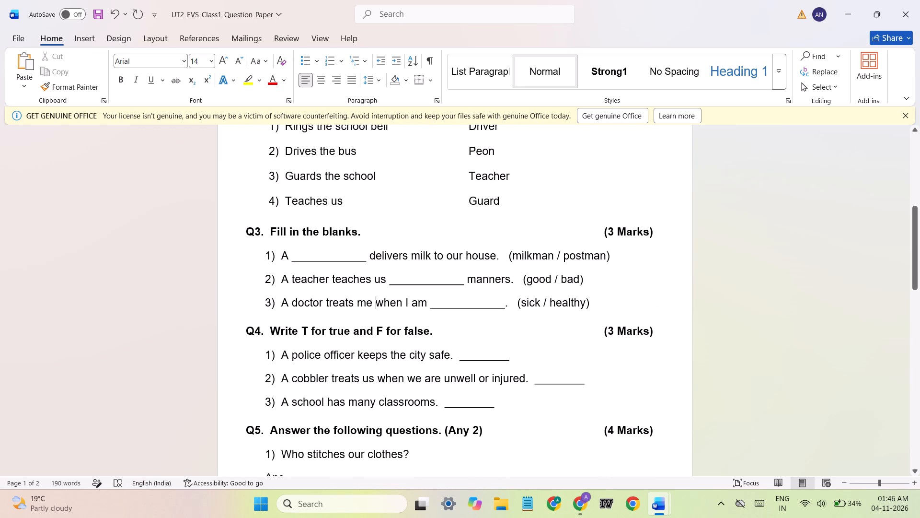
scroll(379, 345, up, 1)
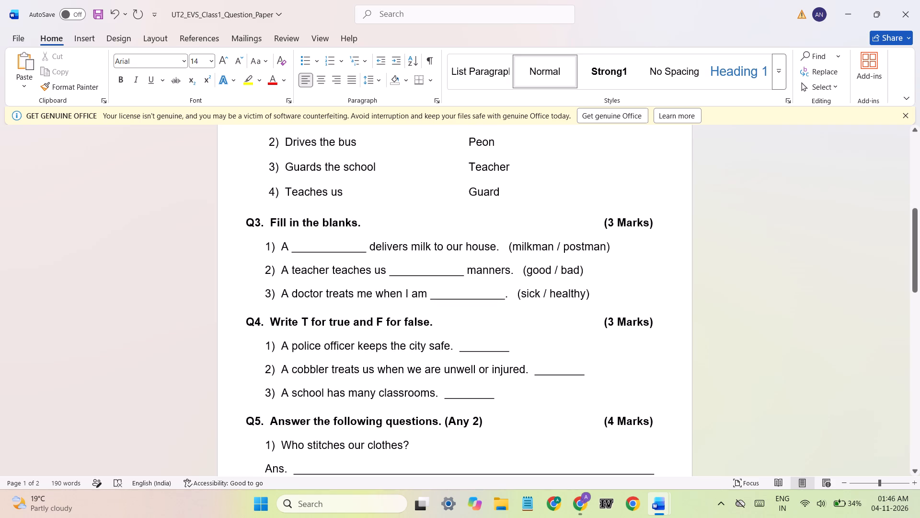
scroll(379, 345, up, 1)
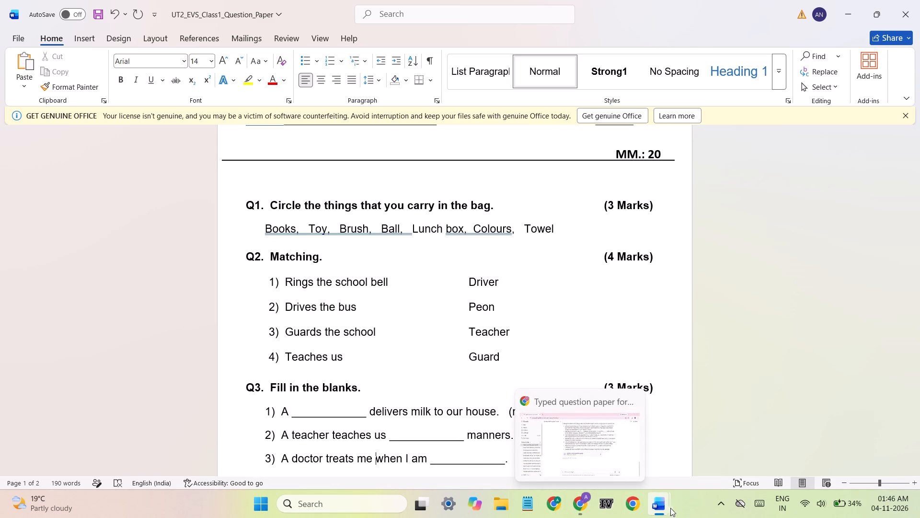
Replace (3 Marks) on the Q1 line with [3 × 1 = 3] copied from the English Term 1 paper, keeping text only.
click(784, 439)
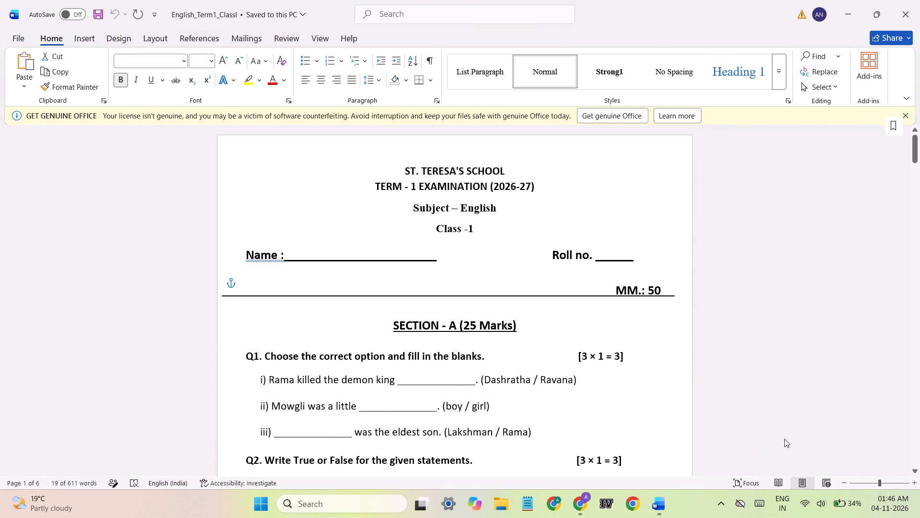
drag(578, 356, 624, 354)
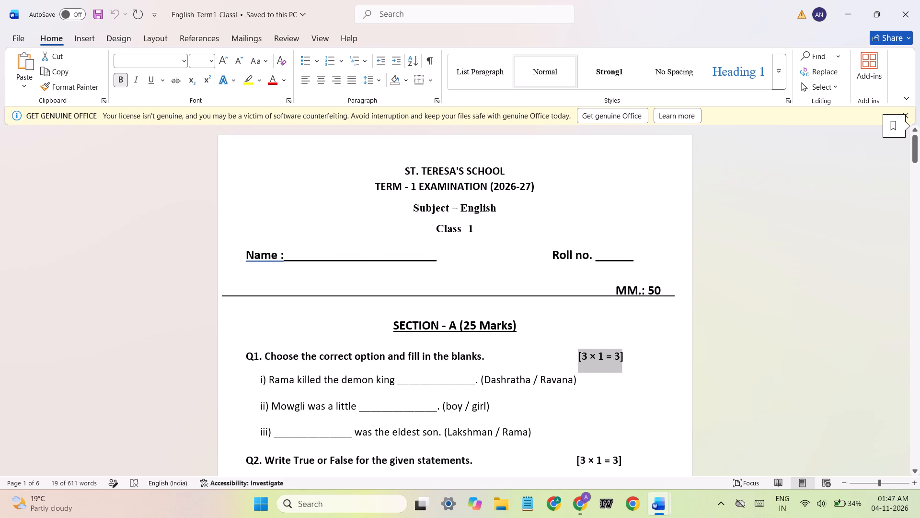
drag(624, 354, 628, 354)
key(ctrl+c)
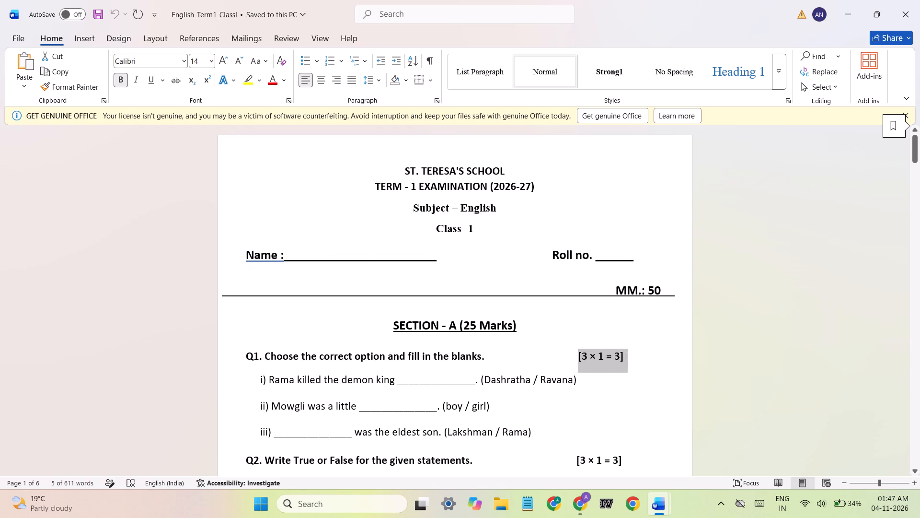
click(534, 430)
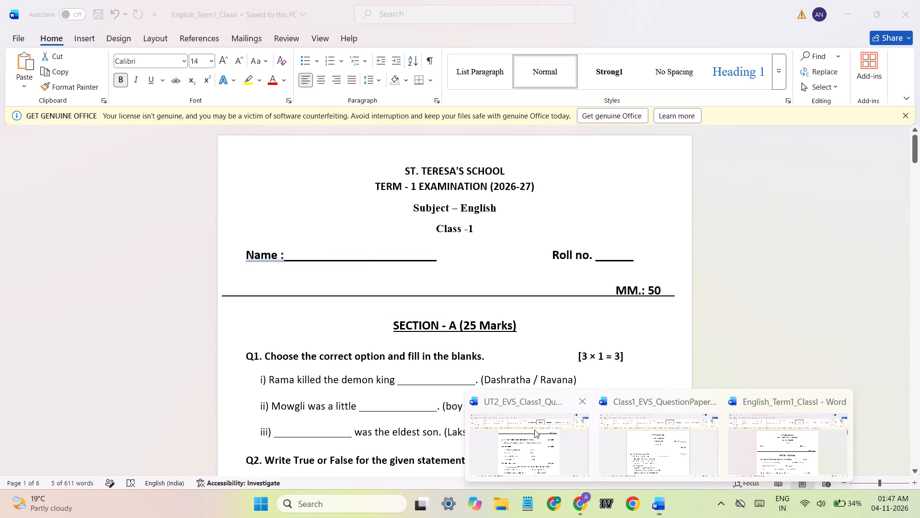
drag(604, 203, 640, 206)
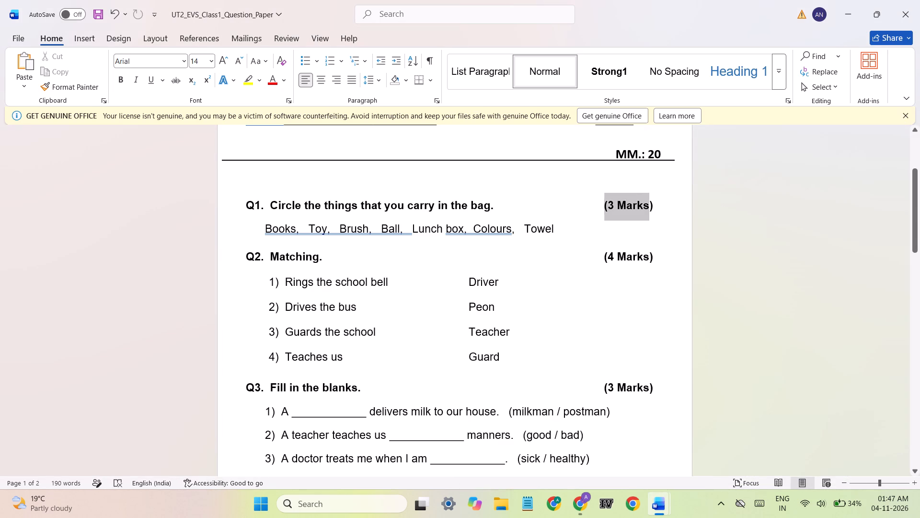
drag(640, 206, 655, 208)
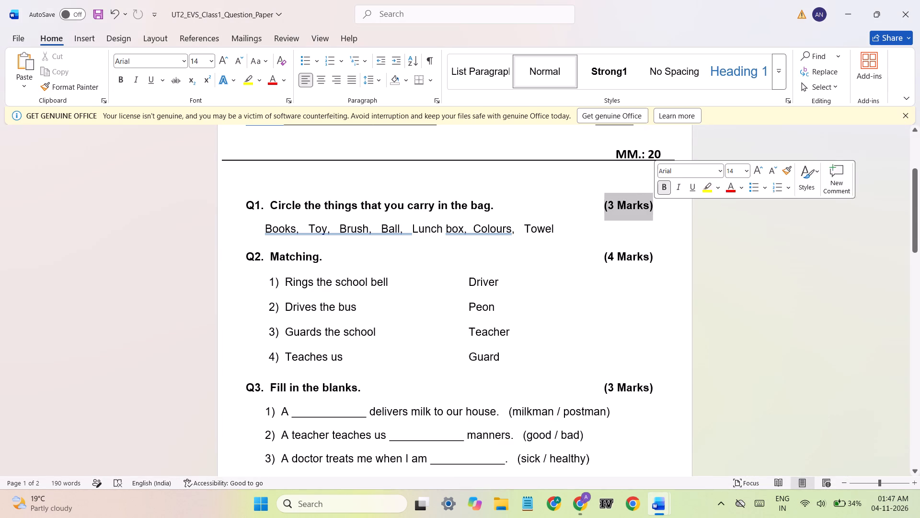
key(ctrl+v)
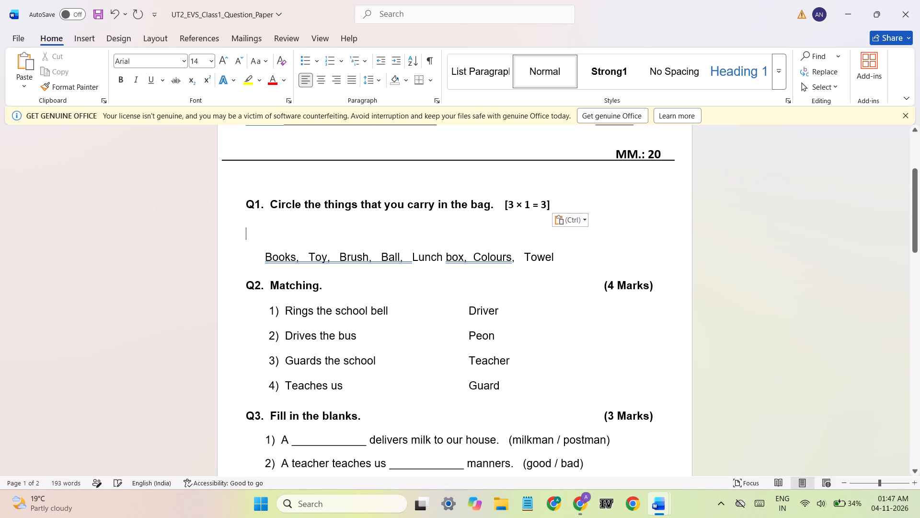
click(569, 225)
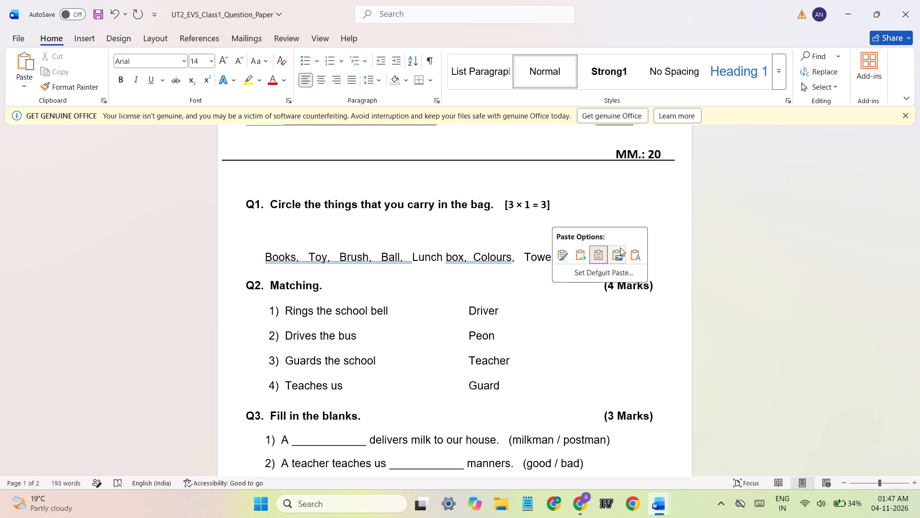
click(632, 253)
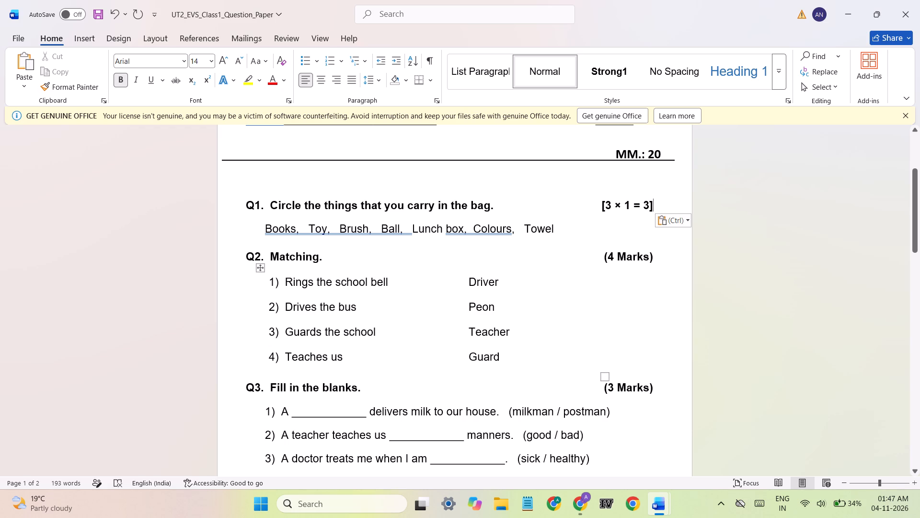
Replace (4 Marks) on the Q2 line with the copied bracketed marks as text only, edited to read [4 × 1 = 4].
drag(605, 252, 654, 261)
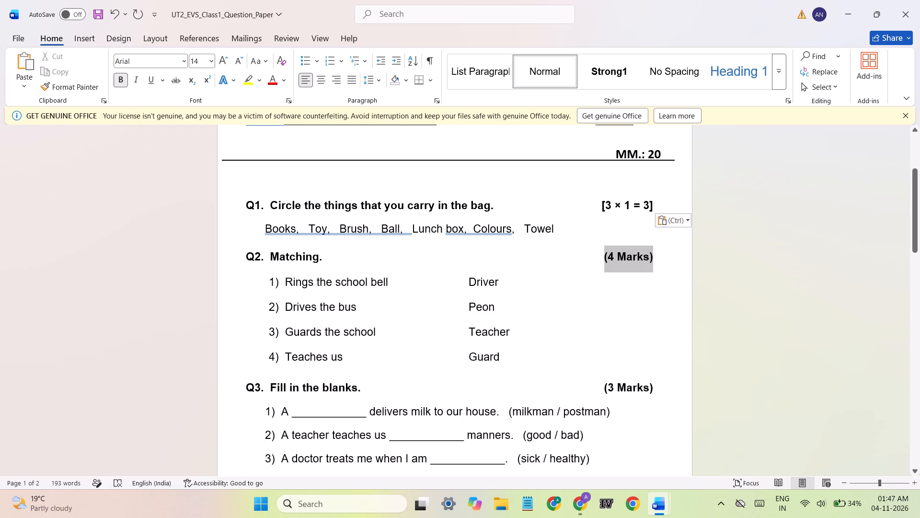
drag(654, 261, 654, 261)
key(ctrl+v)
click(403, 270)
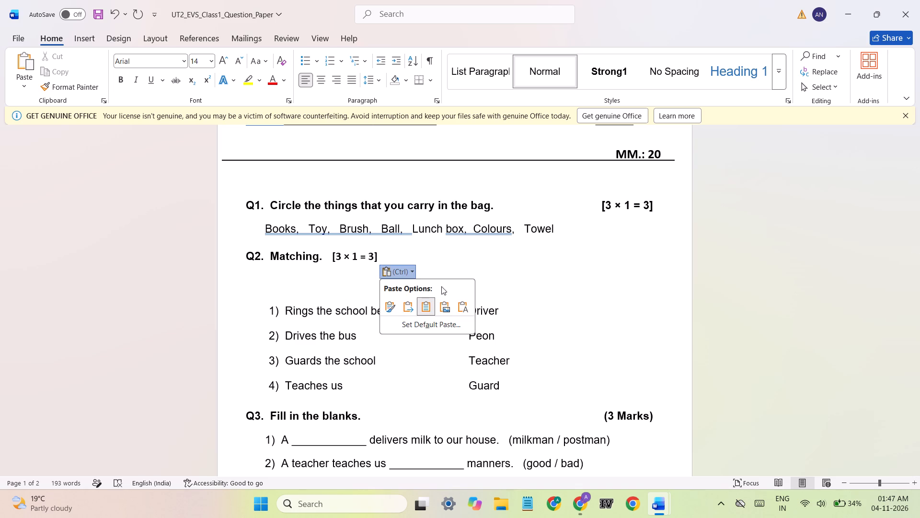
click(464, 304)
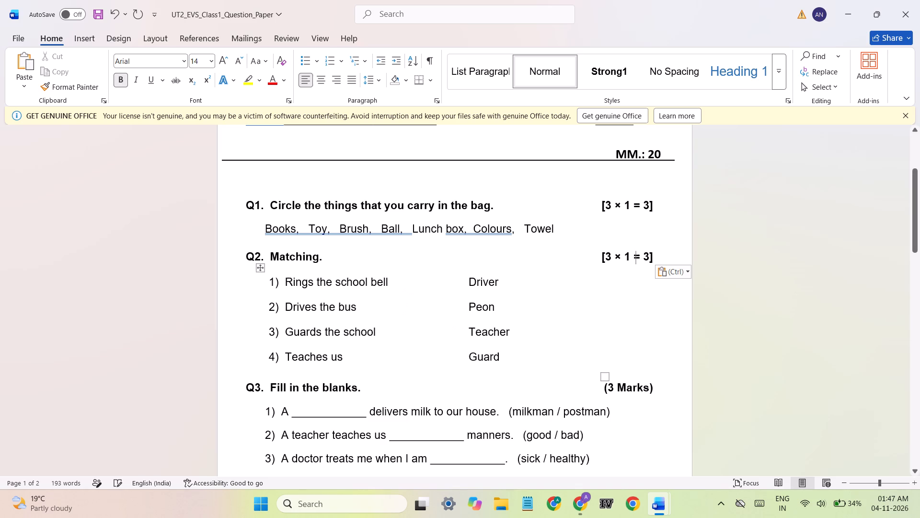
click(609, 258)
key(BackSpace)
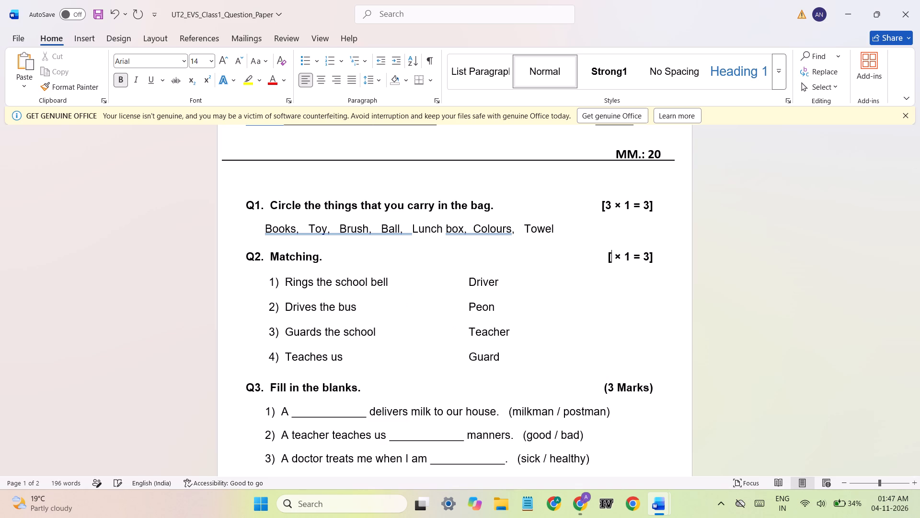
key(4)
click(648, 261)
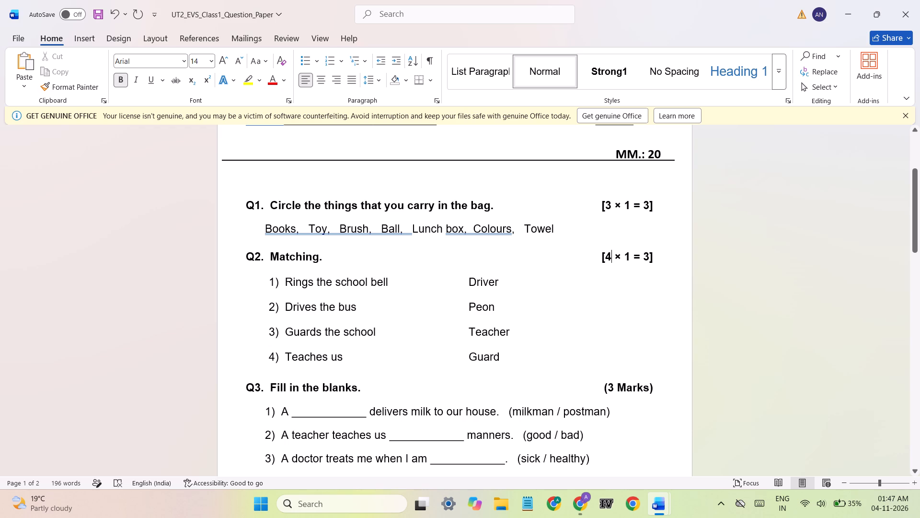
key(BackSpace)
key(4)
Replace (3 Marks) on the Q3 line with the copied [3 × 1 = 3], keeping text only.
scroll(447, 220, down, 1)
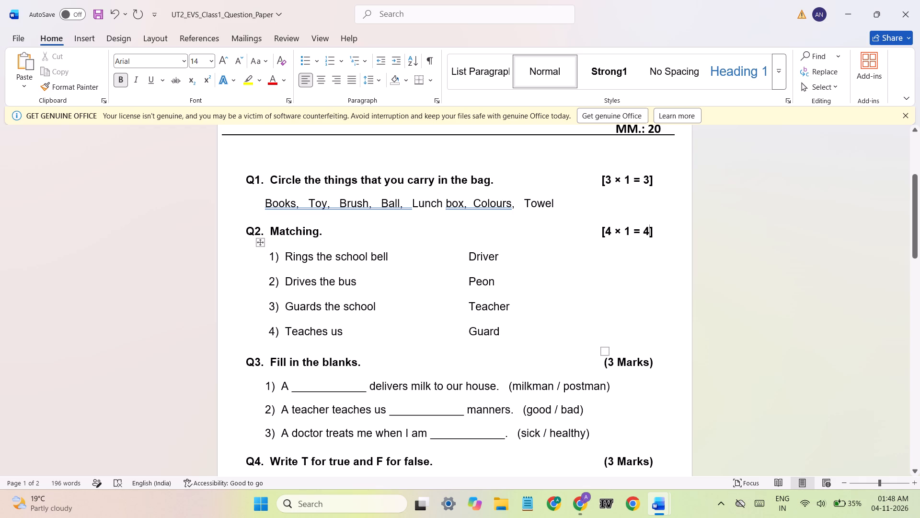
scroll(490, 287, up, 1)
scroll(480, 257, down, 1)
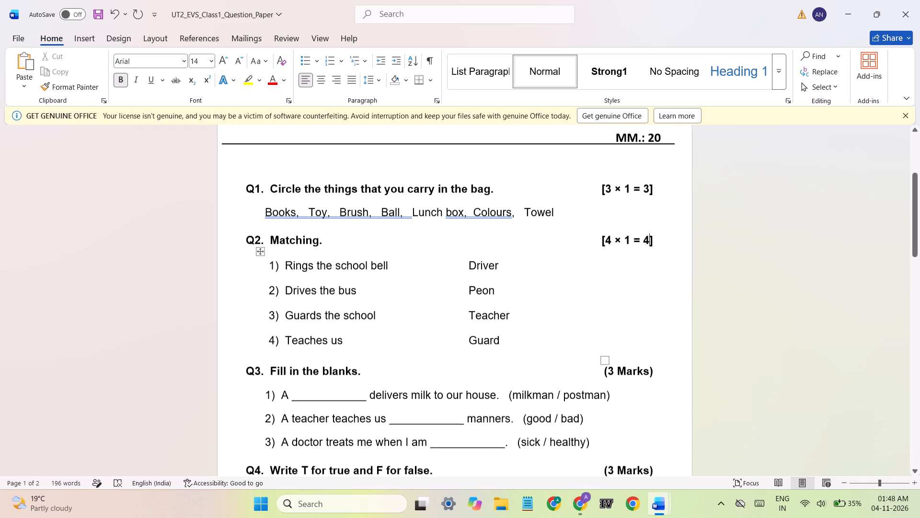
scroll(480, 257, down, 1)
scroll(506, 294, down, 1)
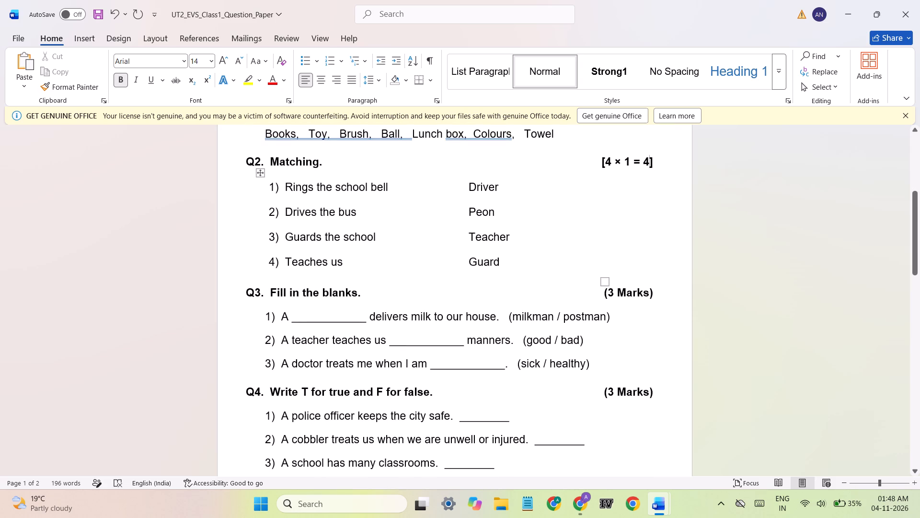
click(606, 293)
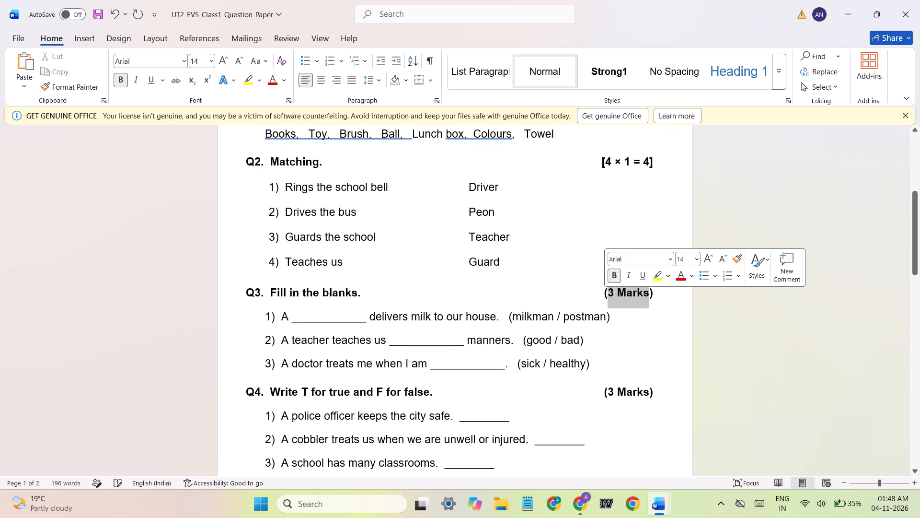
drag(604, 294, 652, 293)
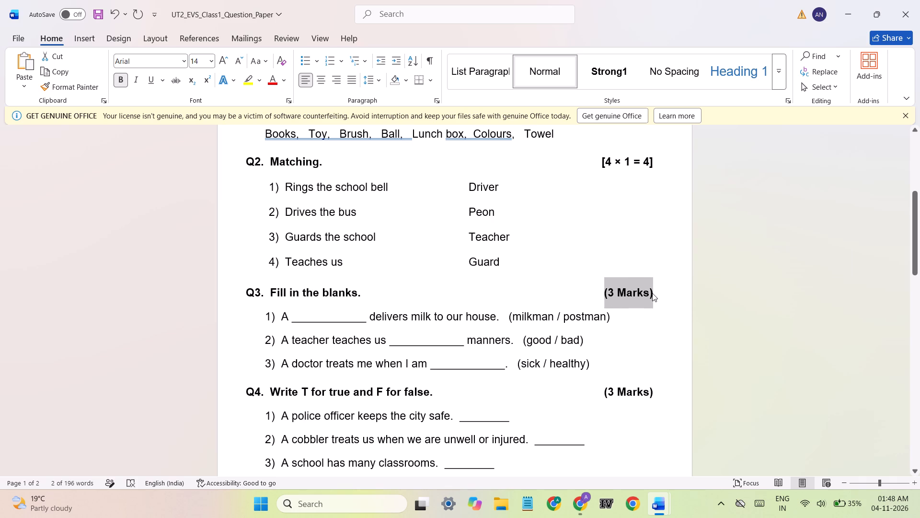
key(ctrl+v)
click(435, 306)
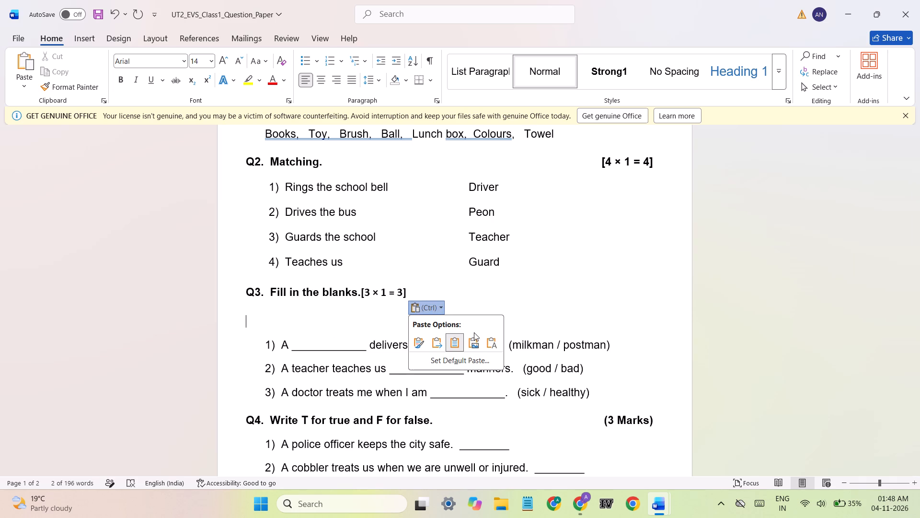
click(487, 338)
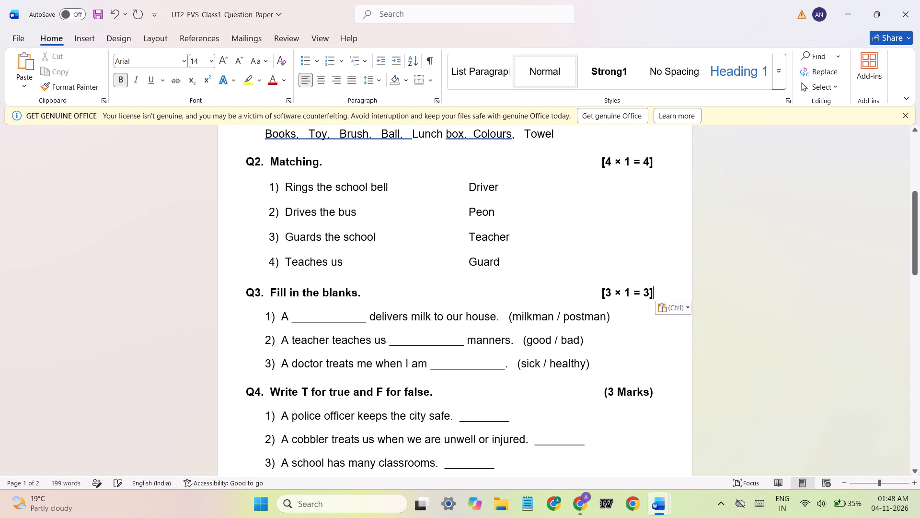
click(611, 291)
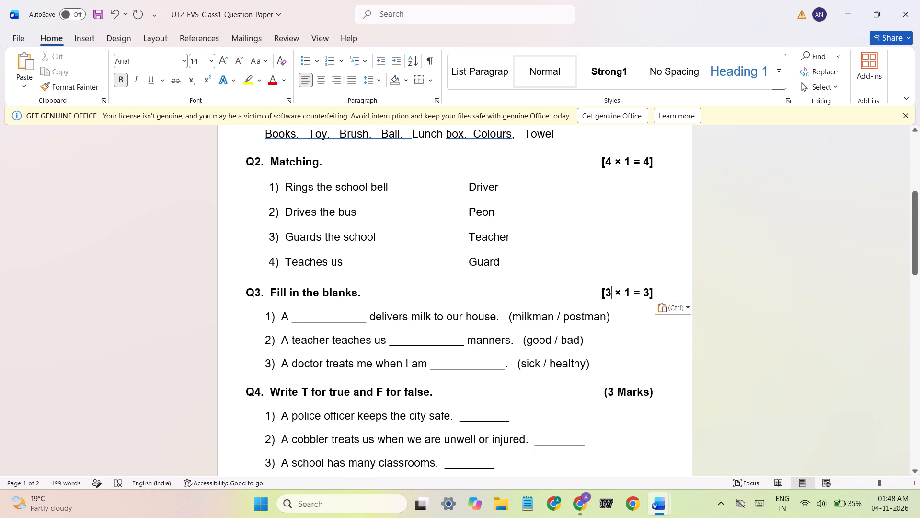
click(607, 324)
Replace (3 Marks) on the Q4 line with the copied [3 × 1 = 3], keeping text only.
scroll(607, 324, down, 1)
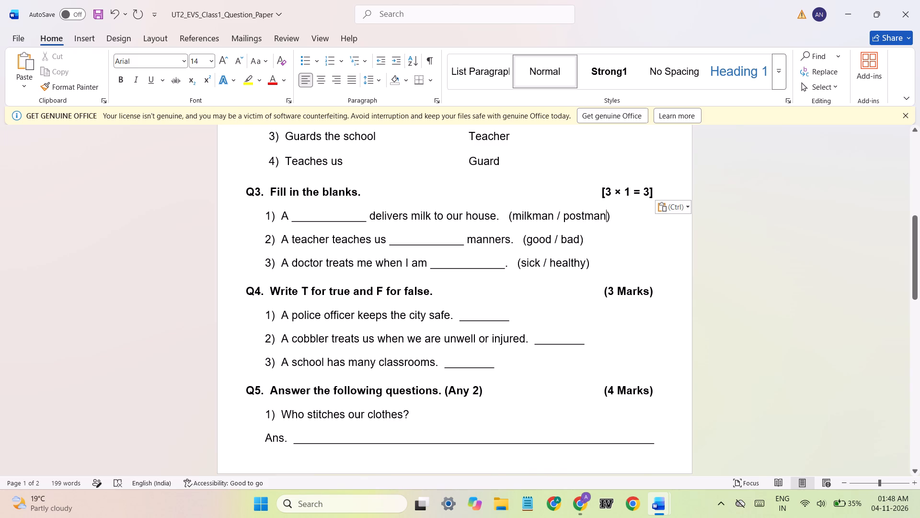
drag(603, 290, 651, 288)
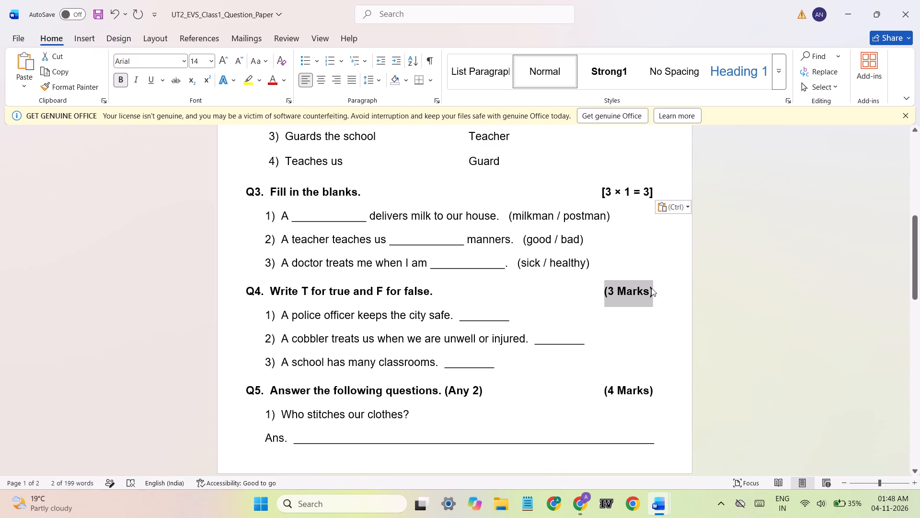
key(ctrl+v)
click(512, 299)
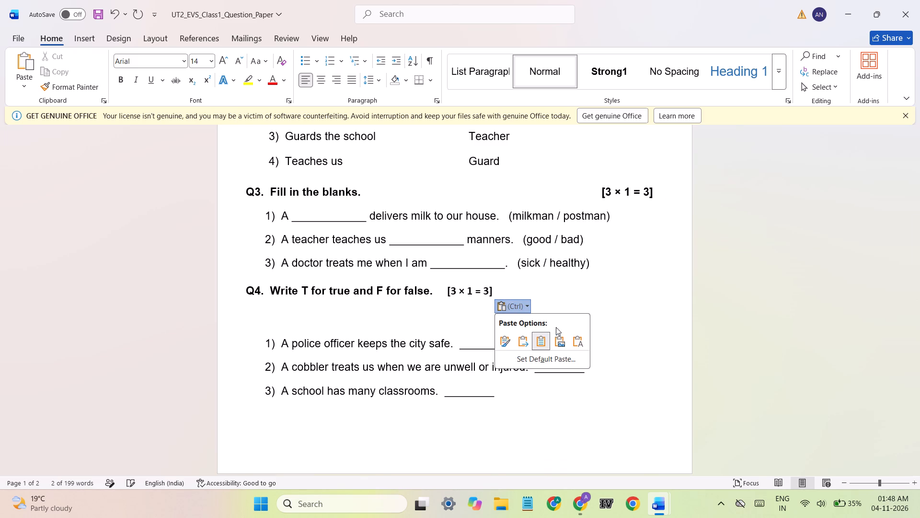
click(581, 336)
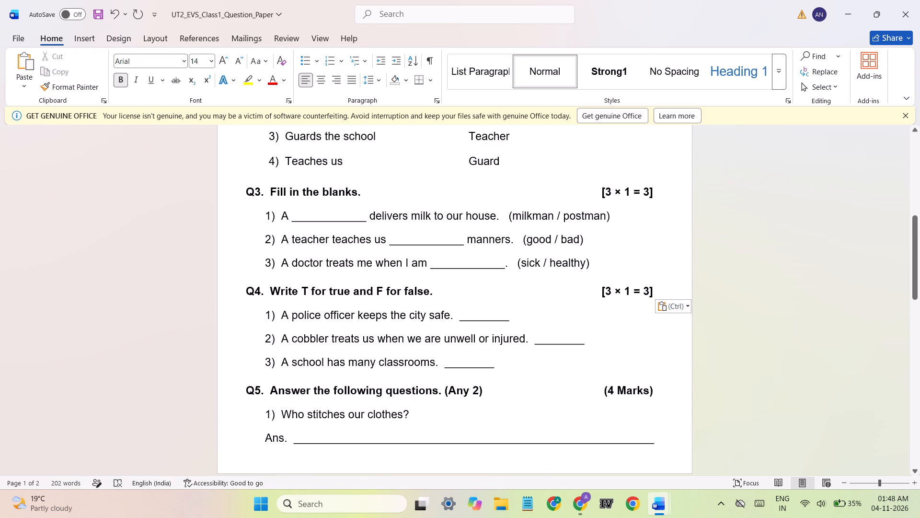
Replace (4 Marks) on the Q5 line with the copied [3 × 1 = 3], keeping text only.
scroll(610, 302, down, 1)
drag(603, 288, 642, 288)
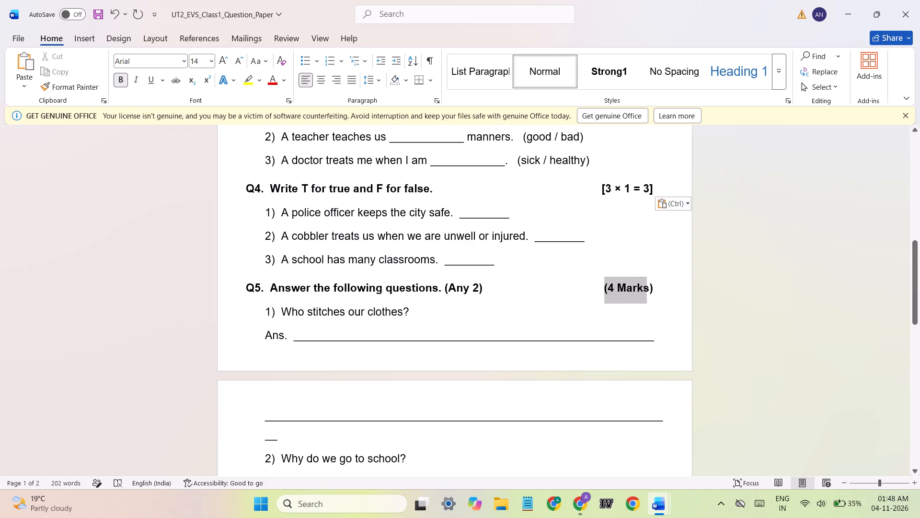
drag(642, 288, 652, 288)
key(ctrl+v)
drag(583, 304, 635, 335)
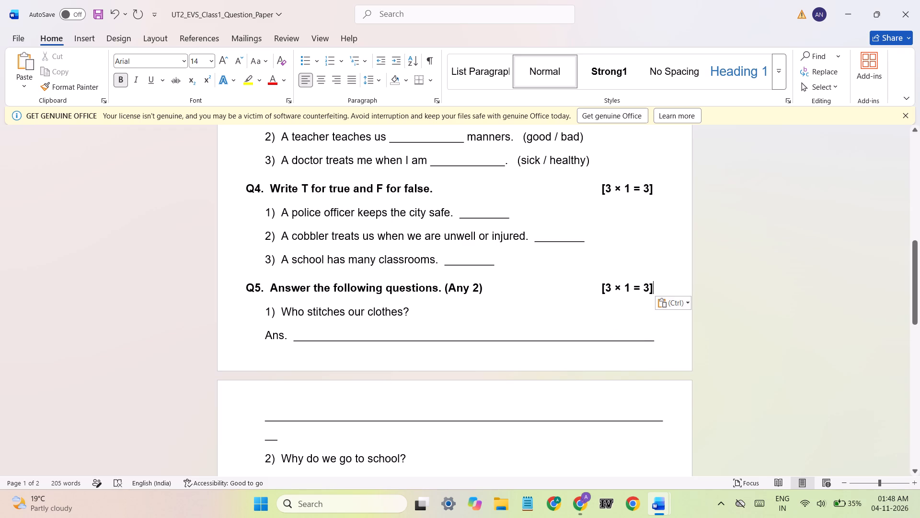
Insert an empty line after Q4's third statement to push Q5 onto the second page.
click(510, 263)
key(Return)
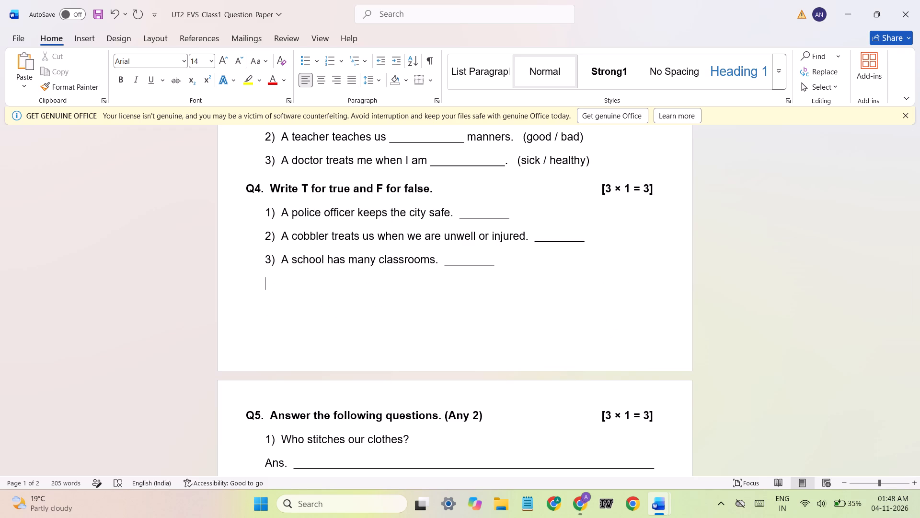
Lengthen Q4's answer blanks by two underscores on statement 3 and one underscore each on statements 2 and 1.
scroll(510, 263, up, 1)
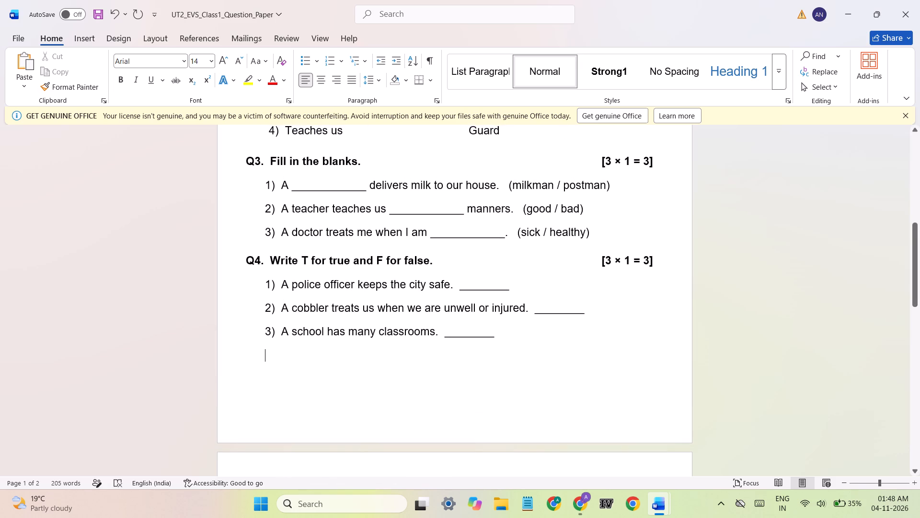
click(497, 335)
text(__)
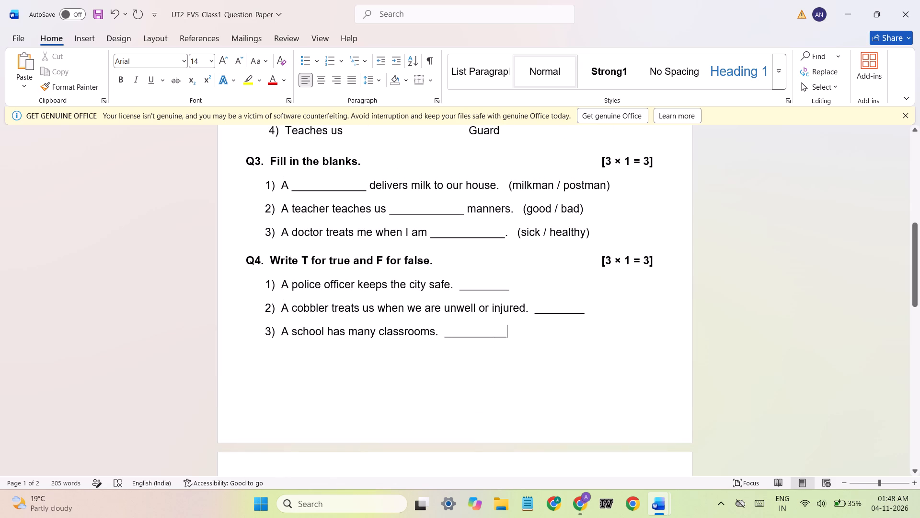
click(585, 316)
key(shift+underscore)
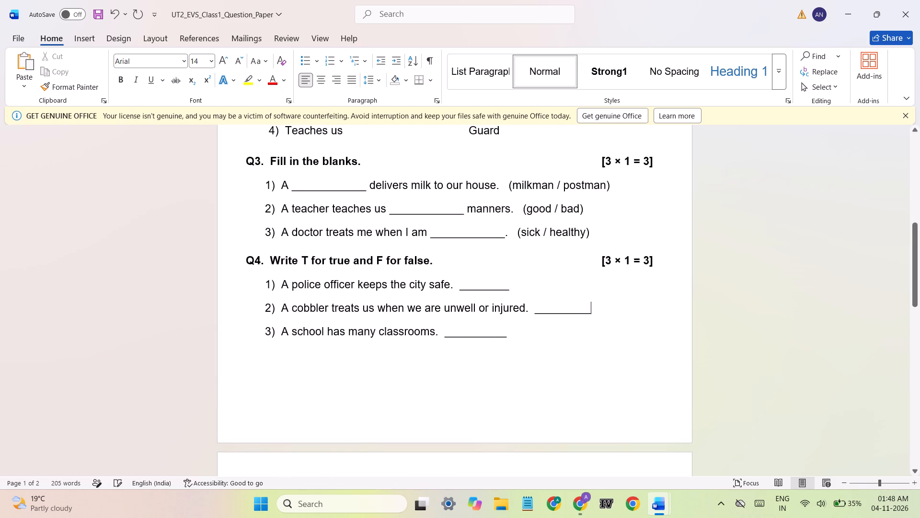
click(509, 287)
key(shift+underscore)
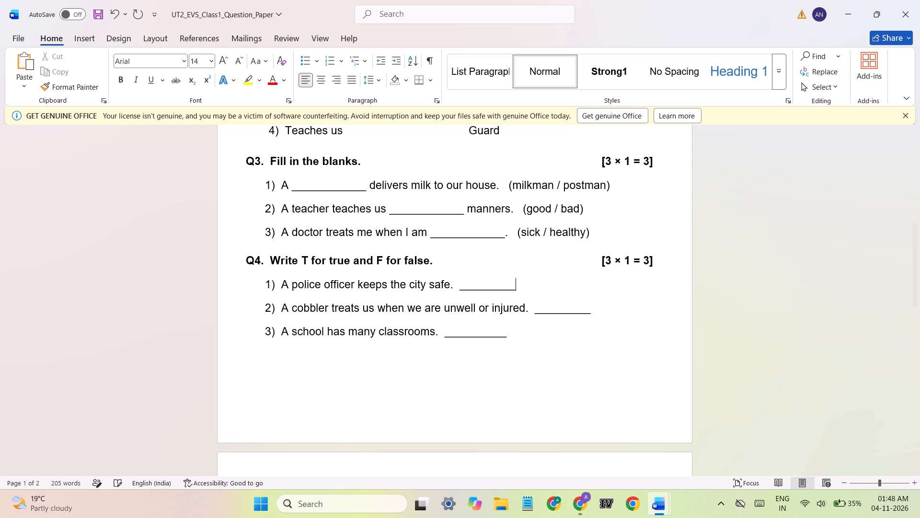
Insert an empty line below Q1's word list, before the Q2 heading.
scroll(336, 281, up, 2)
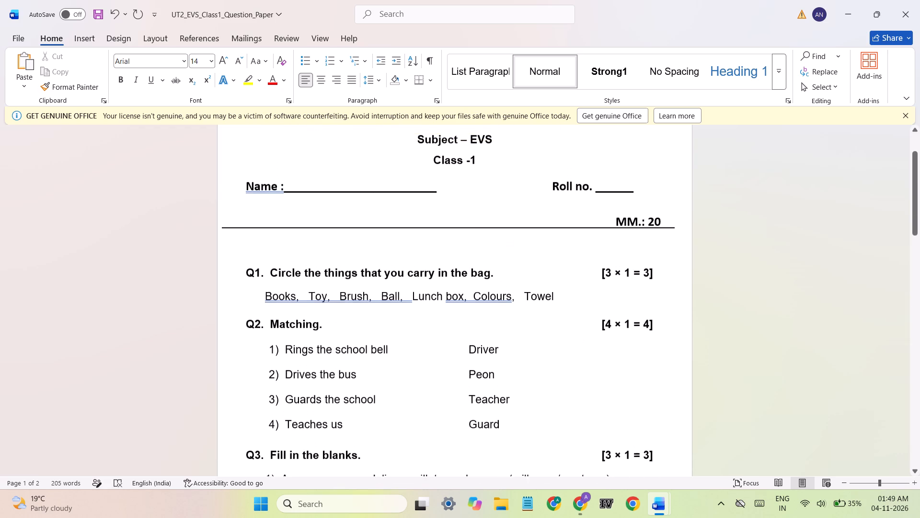
scroll(329, 330, down, 1)
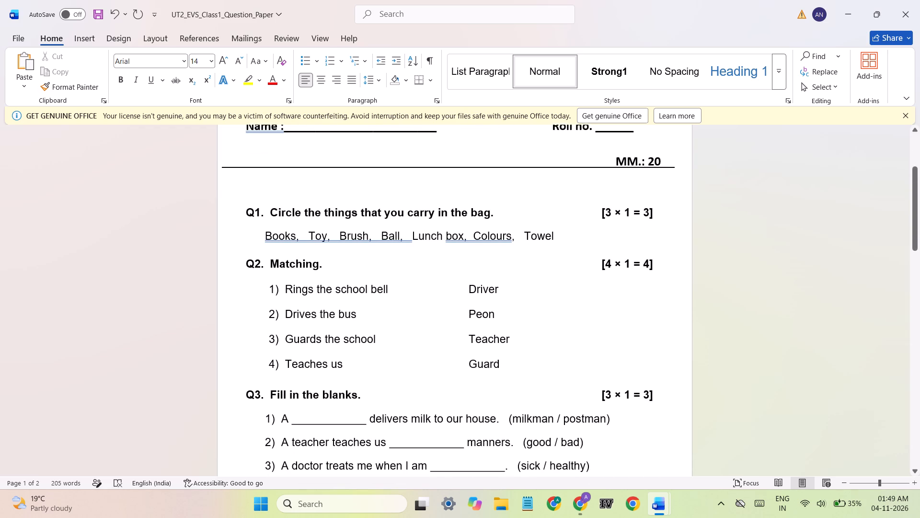
drag(243, 210, 252, 210)
click(498, 239)
scroll(498, 239, down, 1)
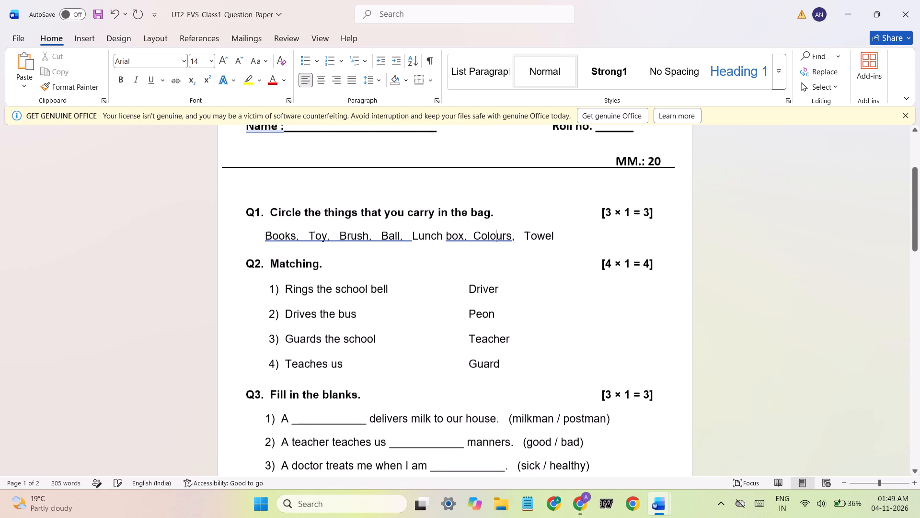
scroll(498, 239, down, 1)
click(555, 269)
key(Return)
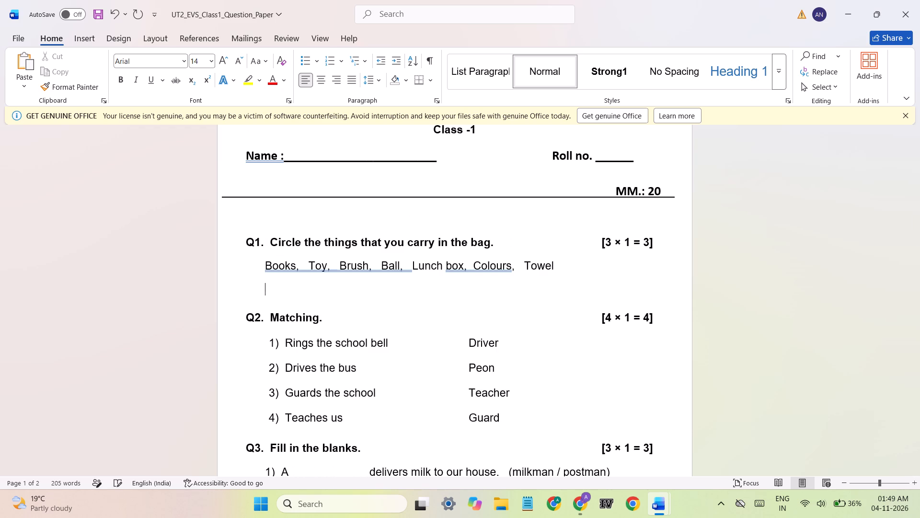
Insert a line break after Q1's question text, ahead of its [3 × 1 = 3] marks.
click(511, 241)
key(Return)
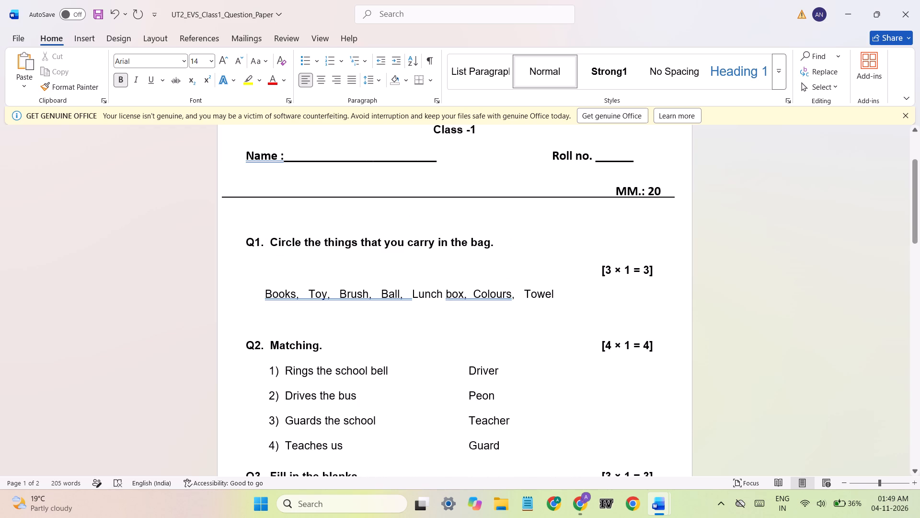
Change Q2's heading text to "Match the following.".
scroll(353, 287, down, 1)
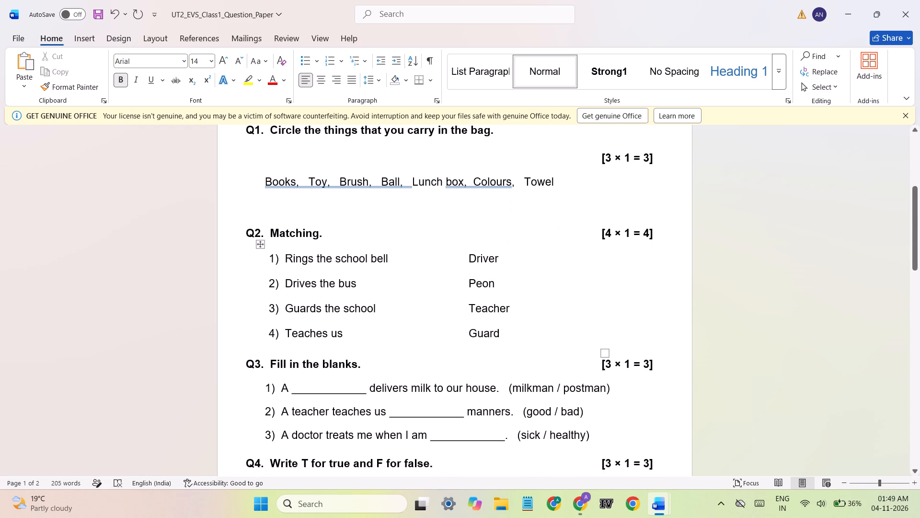
scroll(353, 287, down, 1)
scroll(353, 287, up, 1)
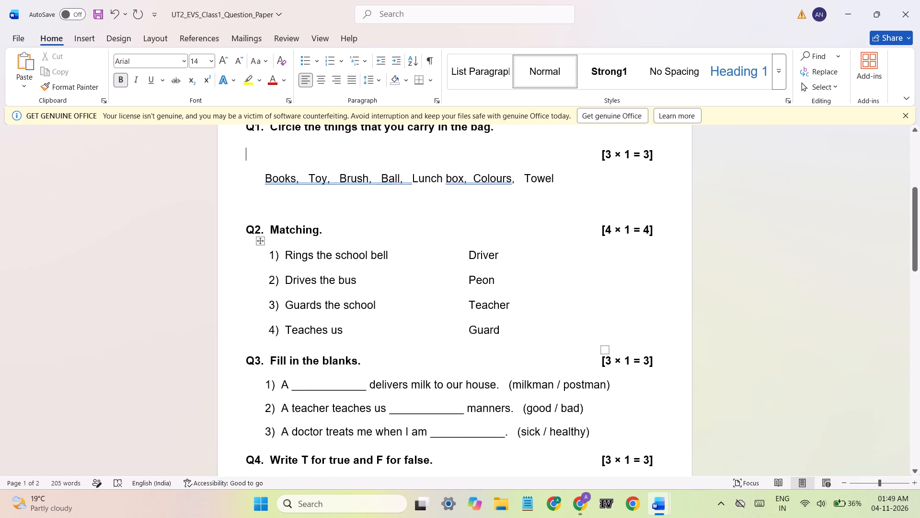
click(322, 227)
key(BackSpace)
key(BackSpace)
key(BackSpace)
key(BackSpace)
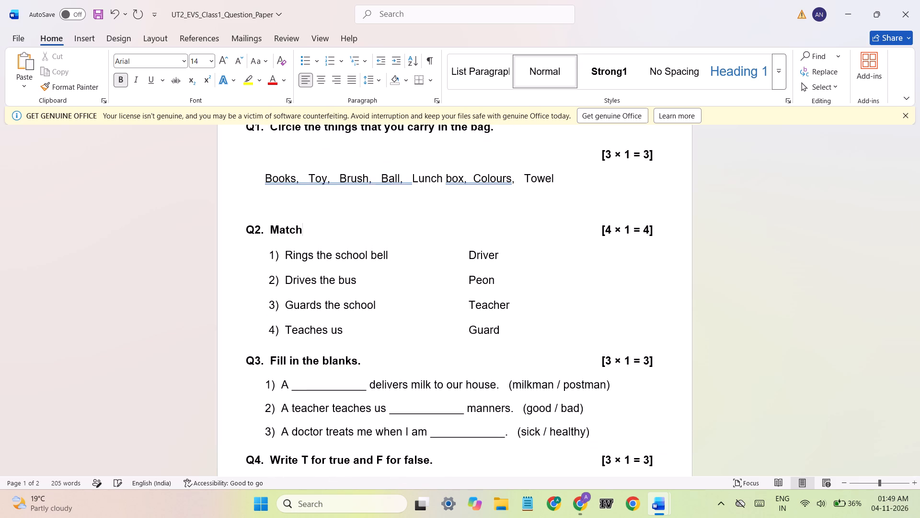
key(space)
text(the)
key(space)
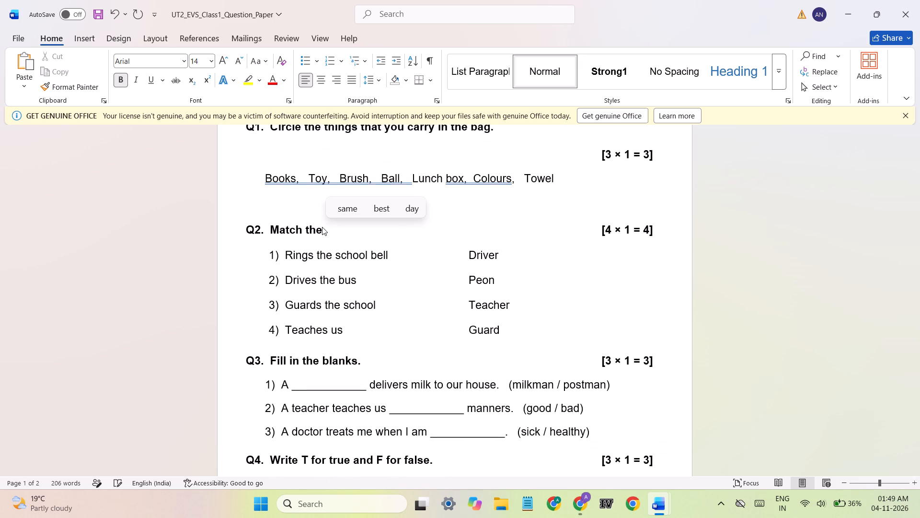
text(foll)
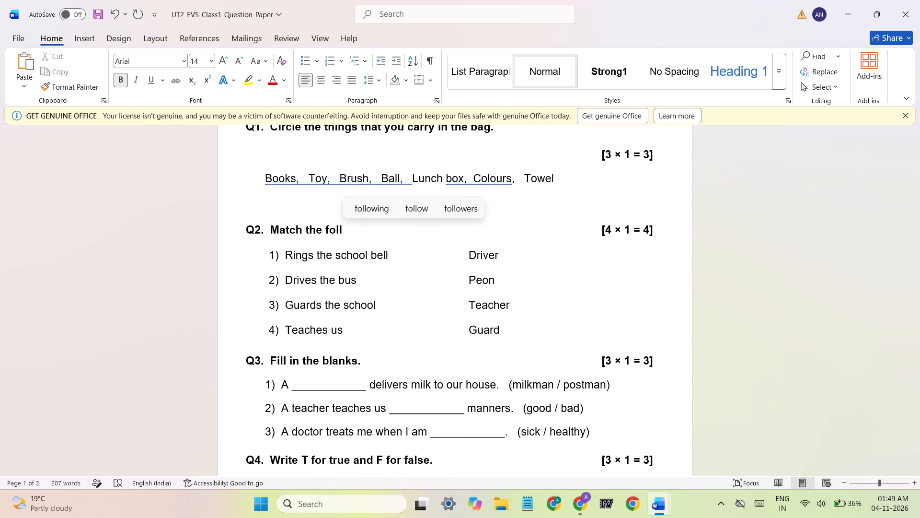
text(owing)
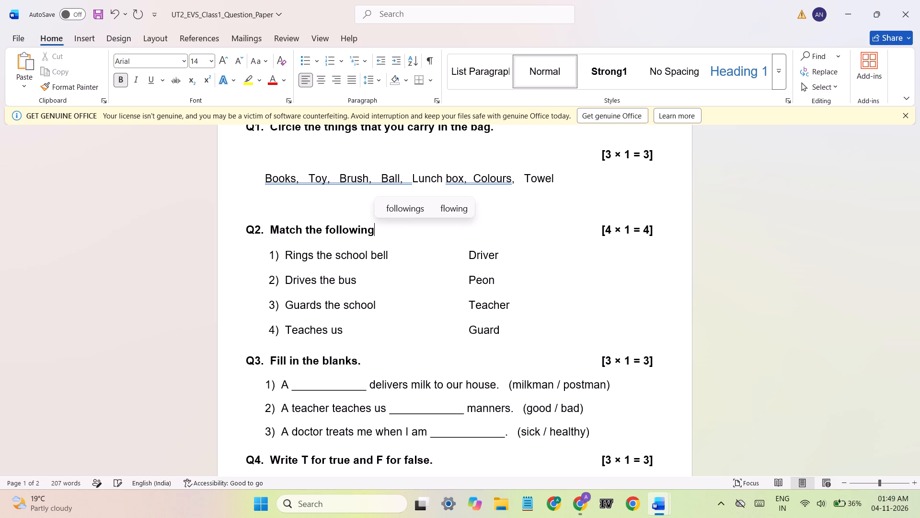
key(period)
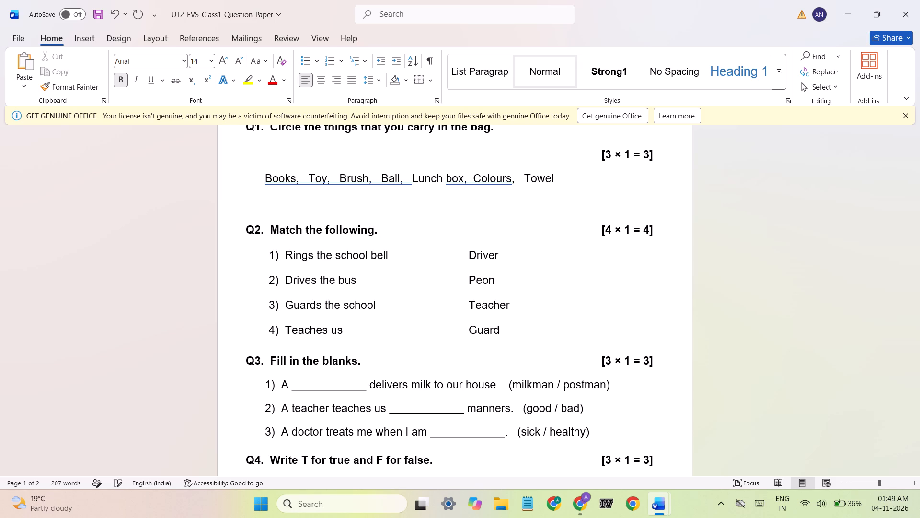
Extend the short third answer line under Q5's question 1 with underscores until it spans most of the text width.
scroll(359, 397, down, 1)
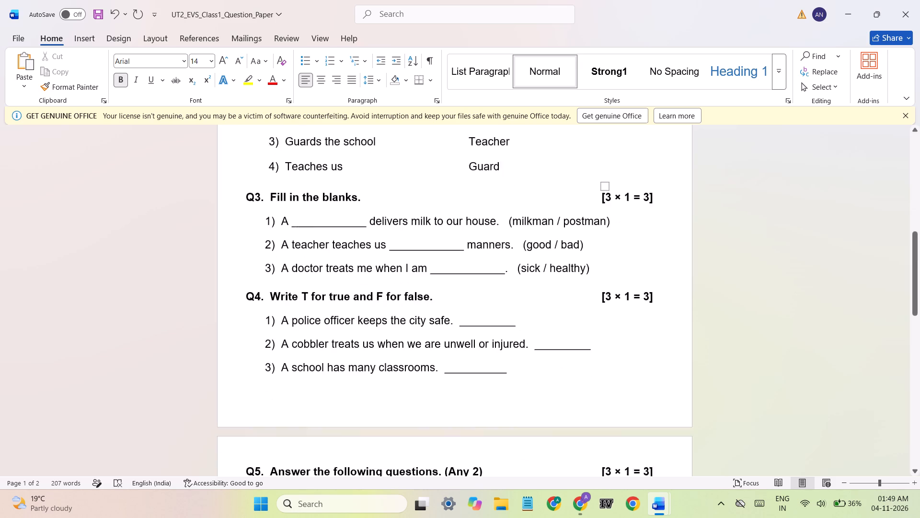
scroll(359, 397, down, 1)
scroll(406, 316, up, 1)
scroll(382, 336, down, 1)
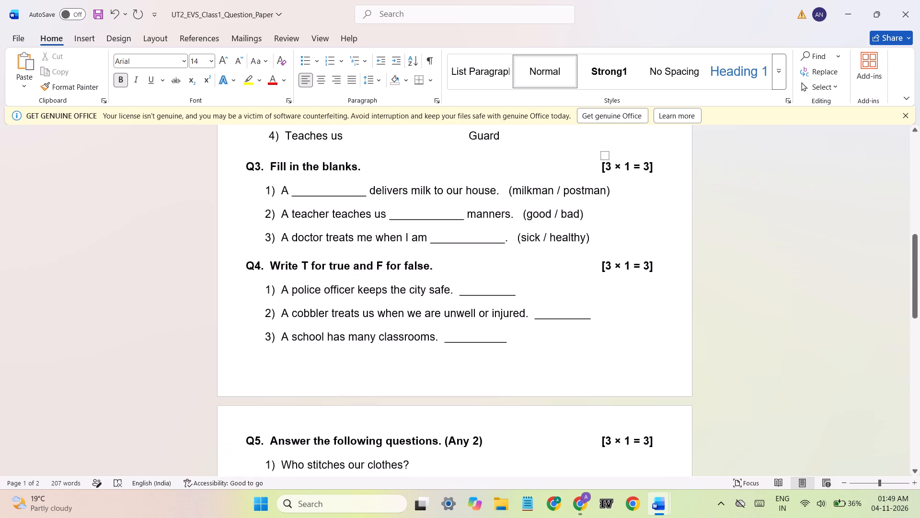
scroll(382, 336, down, 1)
scroll(482, 343, down, 2)
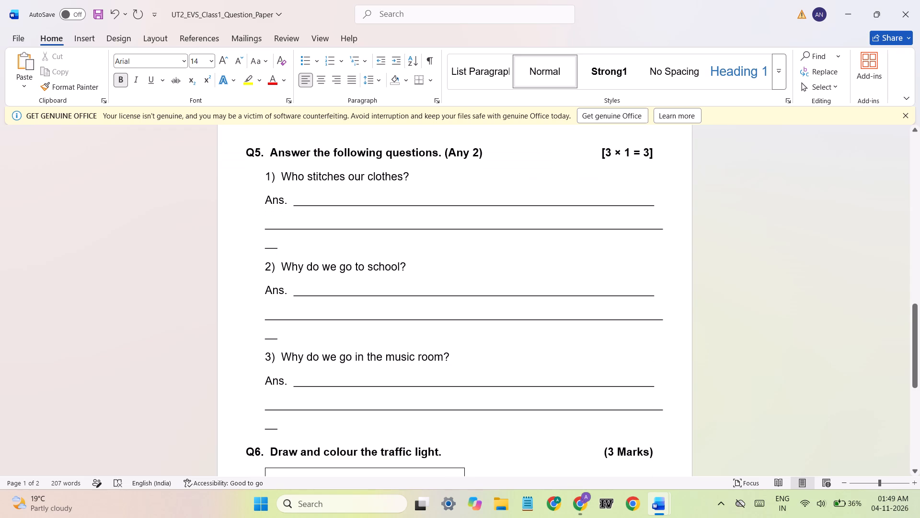
scroll(409, 183, up, 1)
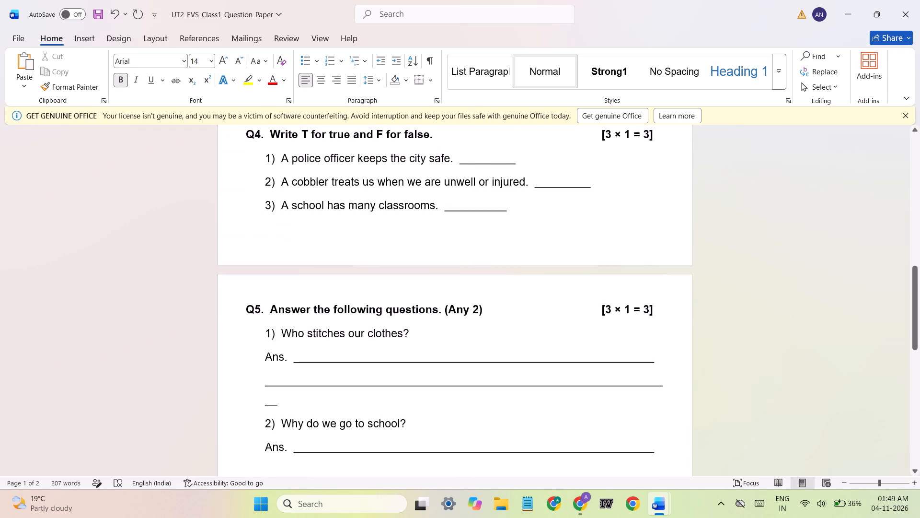
scroll(434, 303, down, 2)
click(298, 322)
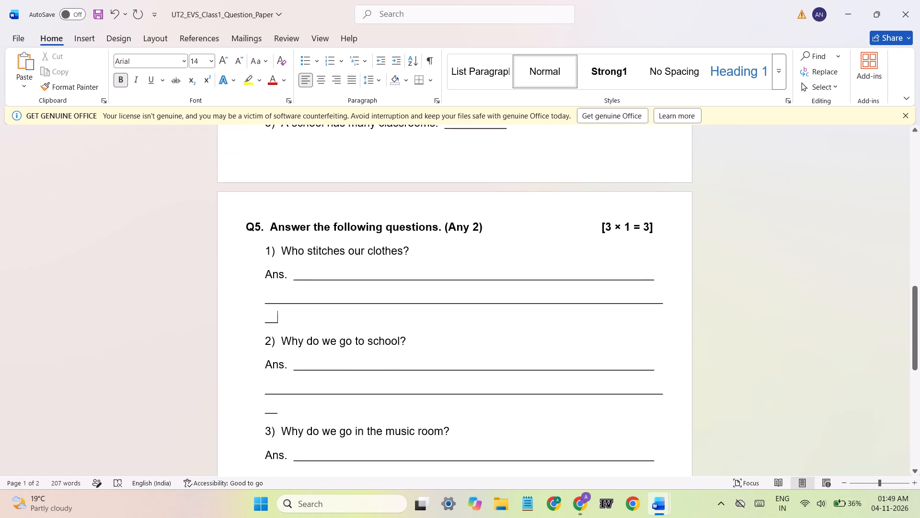
key(shift+underscore)
key(shift+underscore)
key(shift+underscore)
key(shift+underscore)
key(shift+underscore)
key(shift+underscore)
key(shift+underscore)
key(shift+underscore)
key(shift+underscore)
key(shift+underscore)
key(shift+underscore)
key(shift+underscore)
key(shift+underscore)
key(shift+underscore)
key(shift+underscore)
key(shift+underscore)
key(shift+underscore)
key(shift+underscore)
key(shift+underscore)
key(shift+underscore)
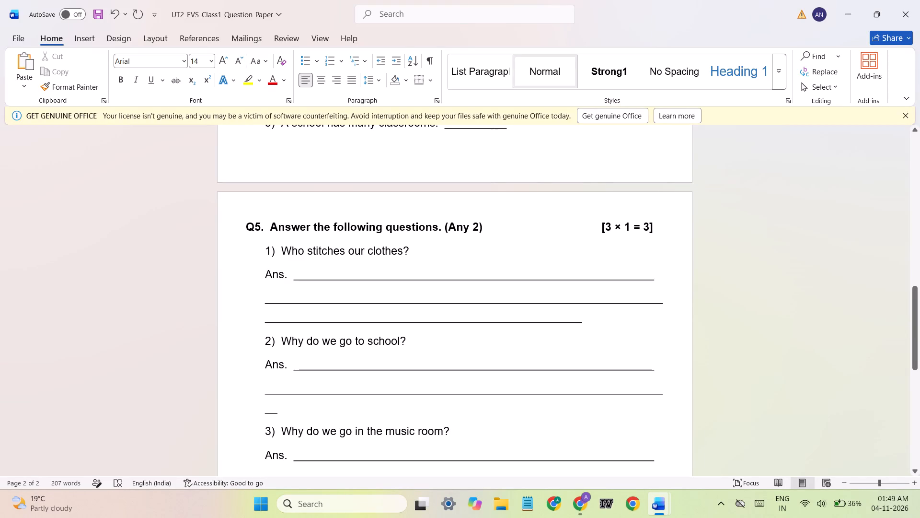
Set the line spacing of all three answer lines under Q5's question 1 to 2.0.
drag(264, 300, 623, 326)
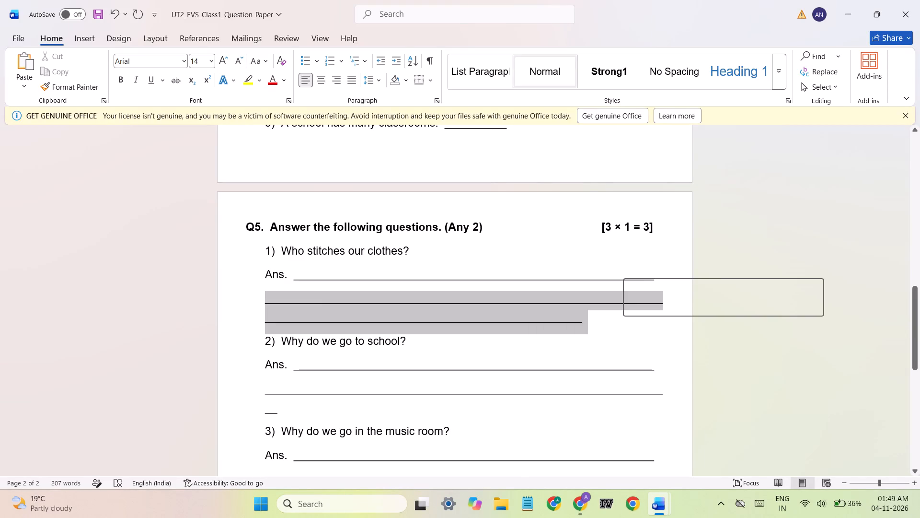
click(370, 81)
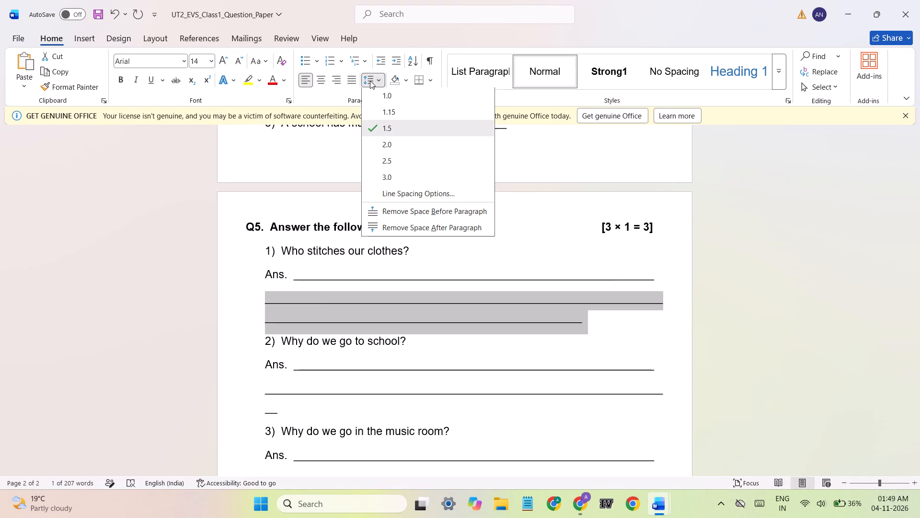
click(406, 143)
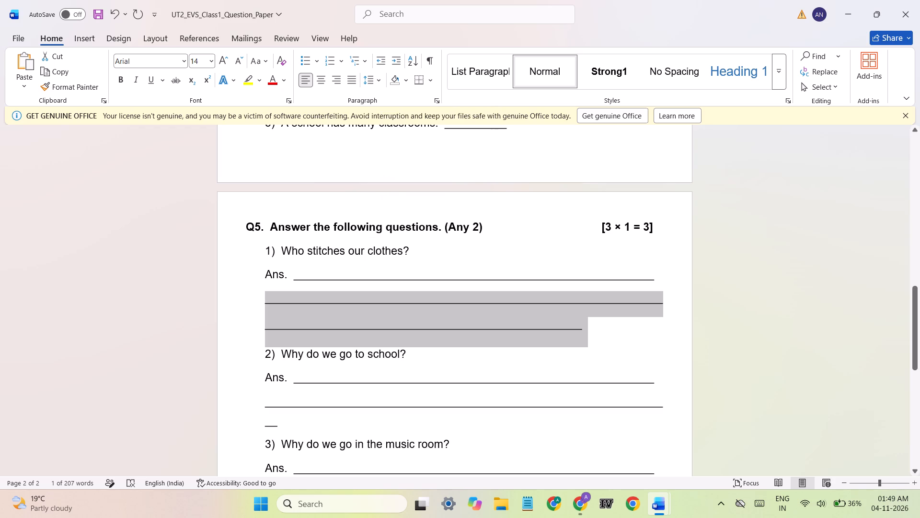
click(319, 283)
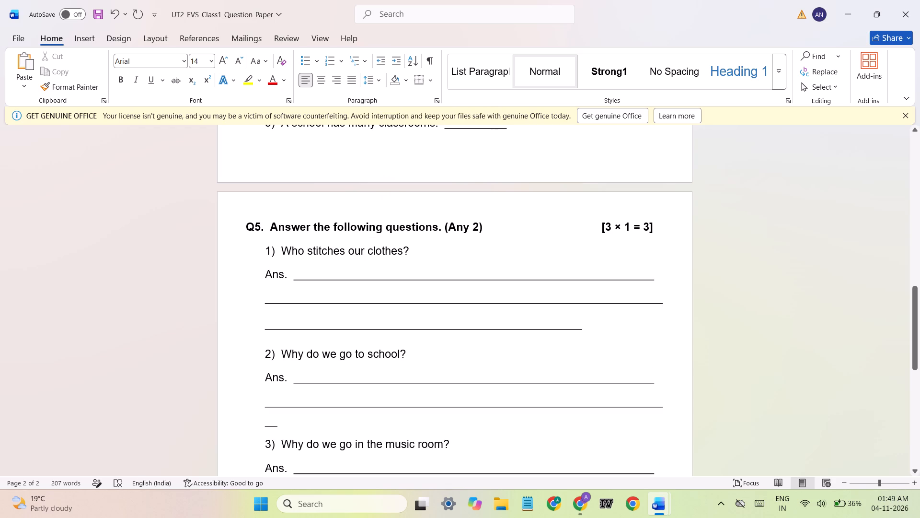
drag(292, 281, 610, 327)
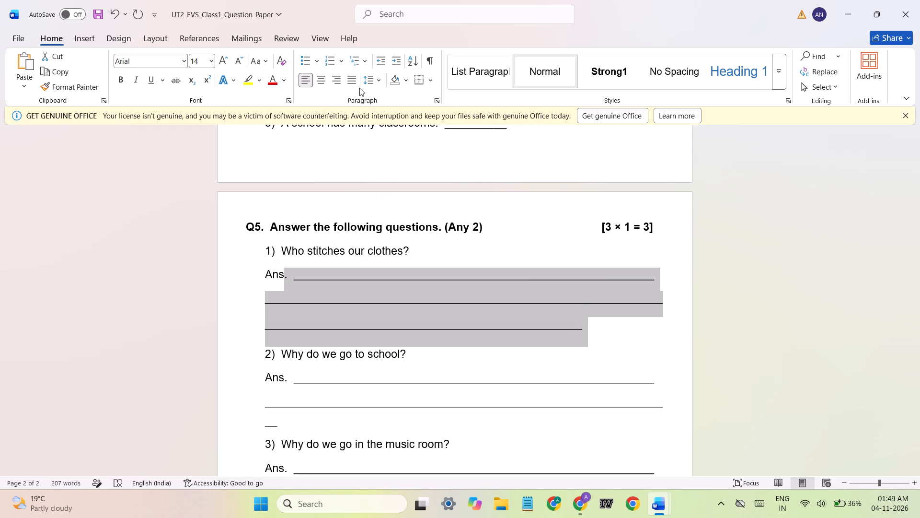
click(371, 76)
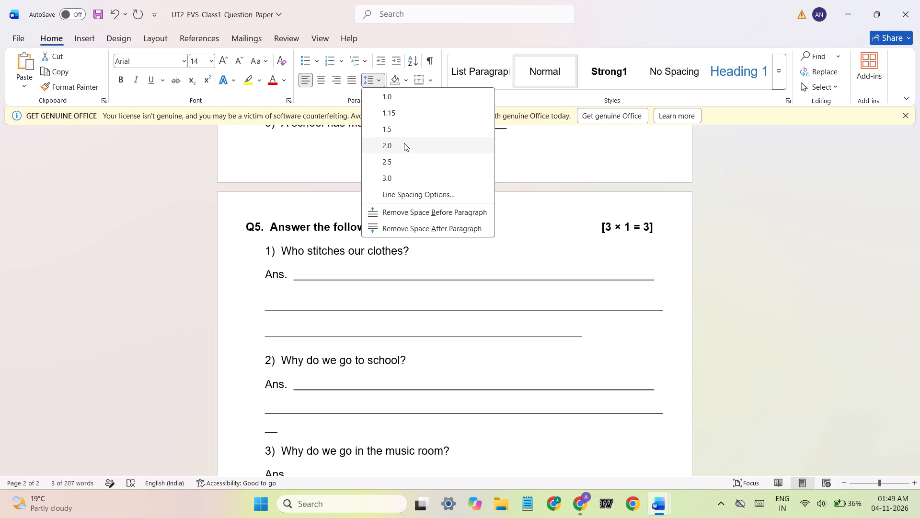
click(404, 143)
Extend the short third answer line under Q5's question 2 with underscores to nearly the full text width.
scroll(313, 363, down, 1)
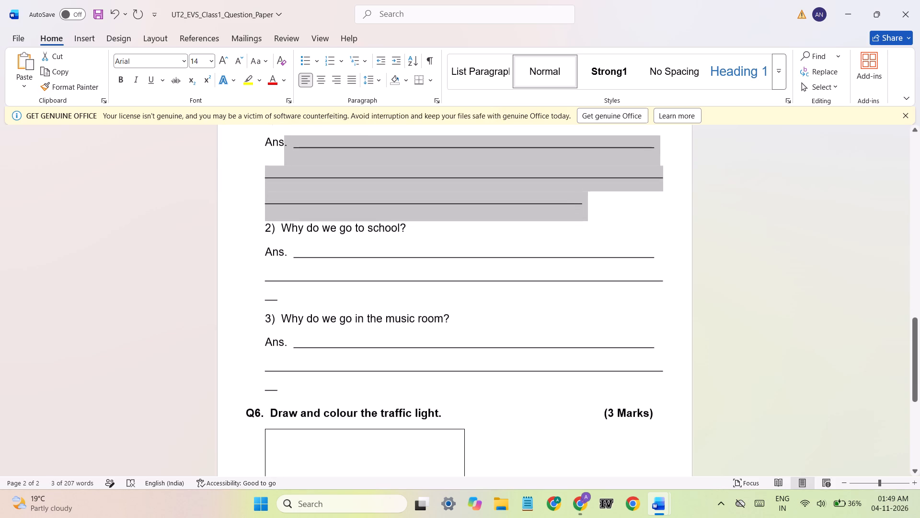
click(289, 294)
key(shift+underscore)
key(shift+underscore)
key(shift+underscore)
key(shift+underscore)
key(shift+underscore)
key(shift+underscore)
key(shift+underscore)
key(shift+underscore)
key(shift+underscore)
key(shift+underscore)
key(shift+underscore)
key(shift+underscore)
key(shift+underscore)
key(shift+underscore)
key(shift+underscore)
key(shift+underscore)
key(shift+underscore)
key(shift+underscore)
key(shift+underscore)
key(shift+underscore)
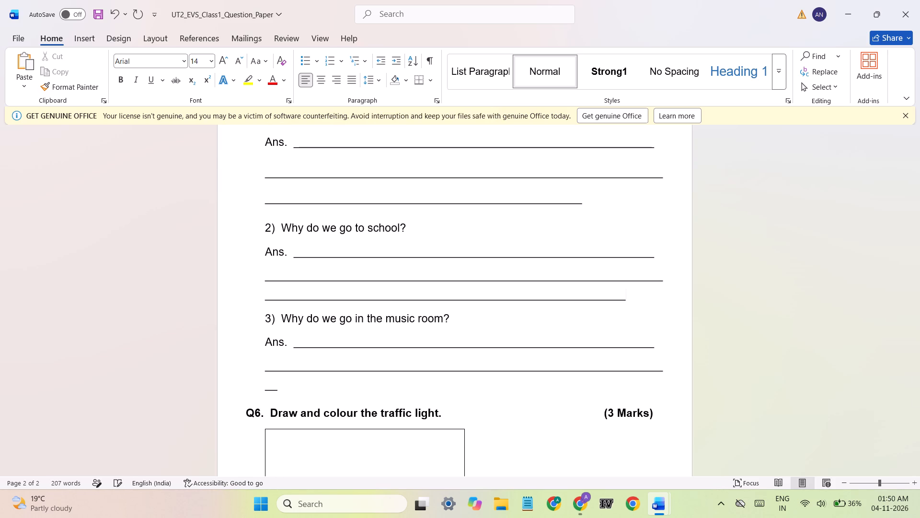
key(BackSpace)
key(BackSpace)
key(BackSpace)
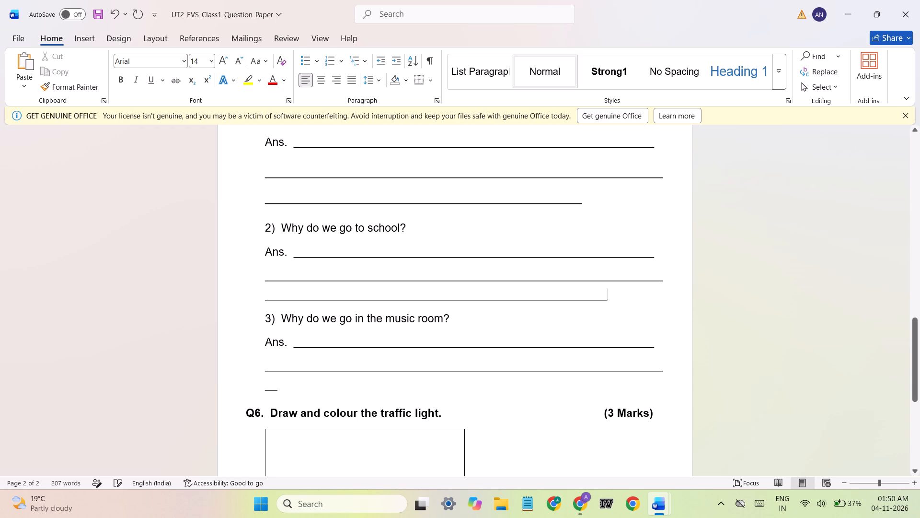
Set the line spacing of the three answer lines under Q5's question 2 to 2.0.
drag(295, 257, 548, 302)
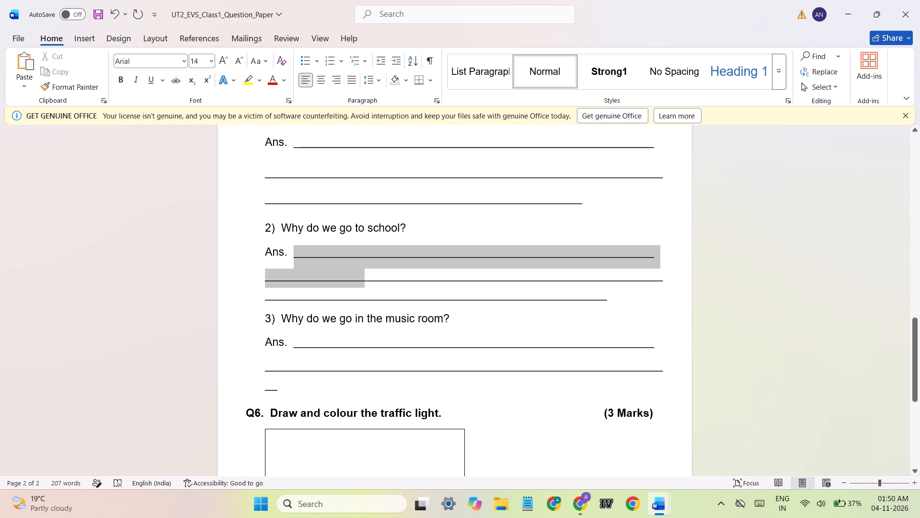
drag(548, 302, 575, 302)
click(371, 80)
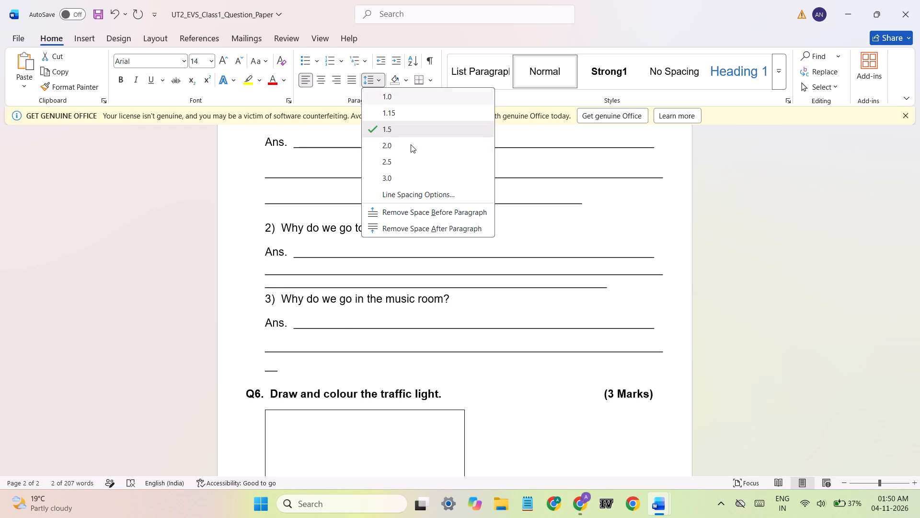
click(407, 147)
Extend the short third answer line under Q5's question 3 with underscores to nearly the full text width.
scroll(394, 328, down, 1)
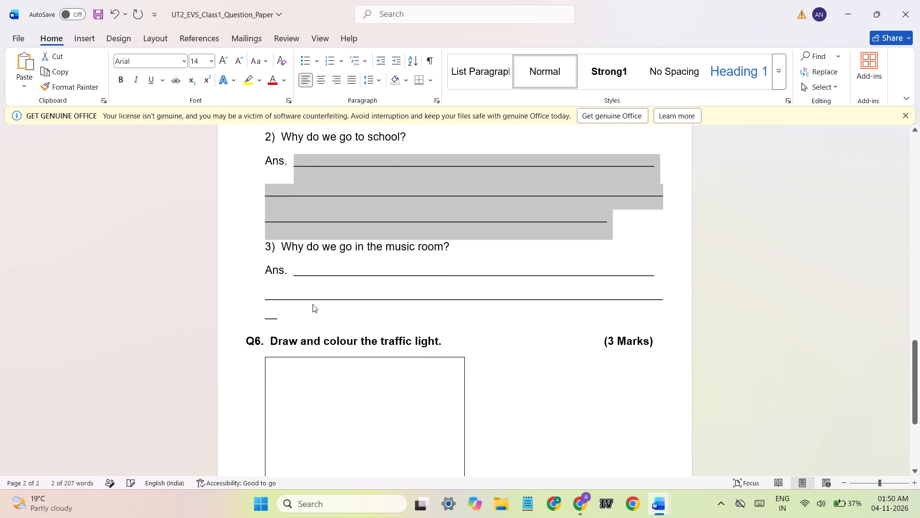
click(301, 318)
key(shift+underscore)
key(shift+underscore)
key(shift+underscore)
key(shift+underscore)
key(shift+underscore)
key(shift+underscore)
key(shift+underscore)
key(shift+underscore)
key(shift+underscore)
key(shift+underscore)
key(shift+underscore)
key(shift+underscore)
key(shift+underscore)
key(shift+underscore)
key(shift+underscore)
key(shift+underscore)
key(shift+underscore)
key(shift+underscore)
key(shift+underscore)
key(shift+underscore)
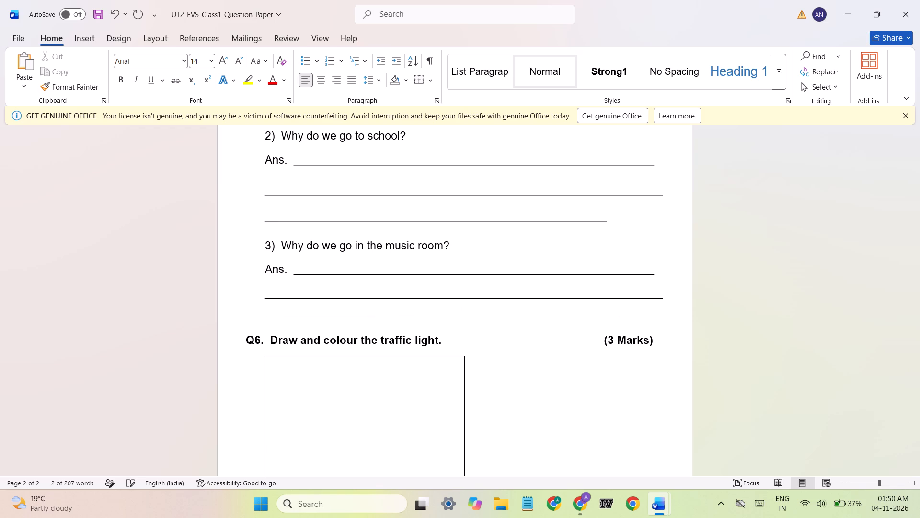
Set the line spacing of the three answer lines under Q5's question 3 to 2.0.
drag(294, 271, 578, 304)
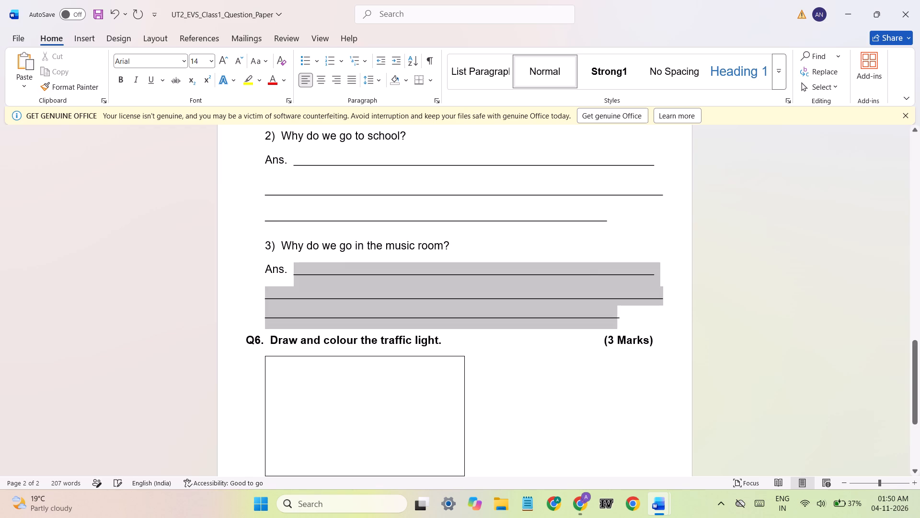
drag(578, 304, 589, 303)
drag(377, 80, 398, 143)
click(398, 143)
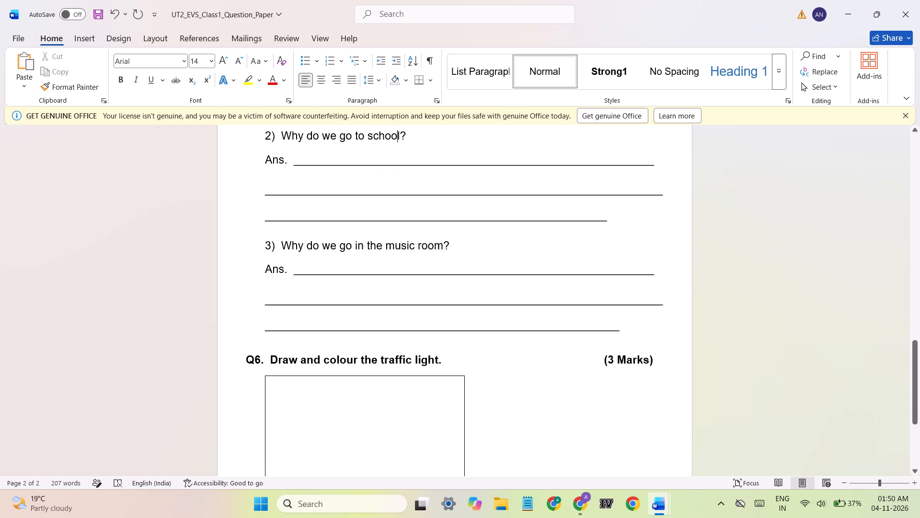
Review the second page's layout, checking Q5's answer lines and its marks notation.
scroll(295, 275, down, 1)
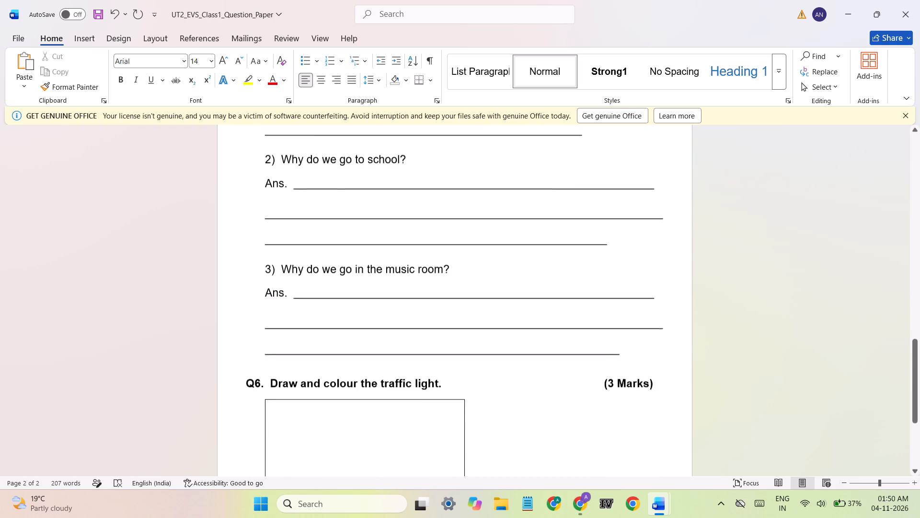
scroll(295, 275, down, 1)
scroll(295, 275, up, 2)
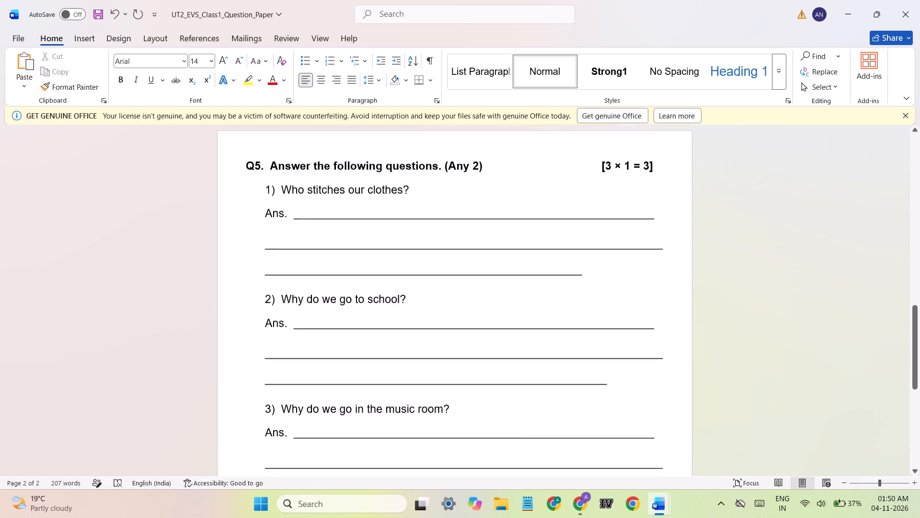
scroll(295, 275, up, 1)
scroll(318, 338, up, 1)
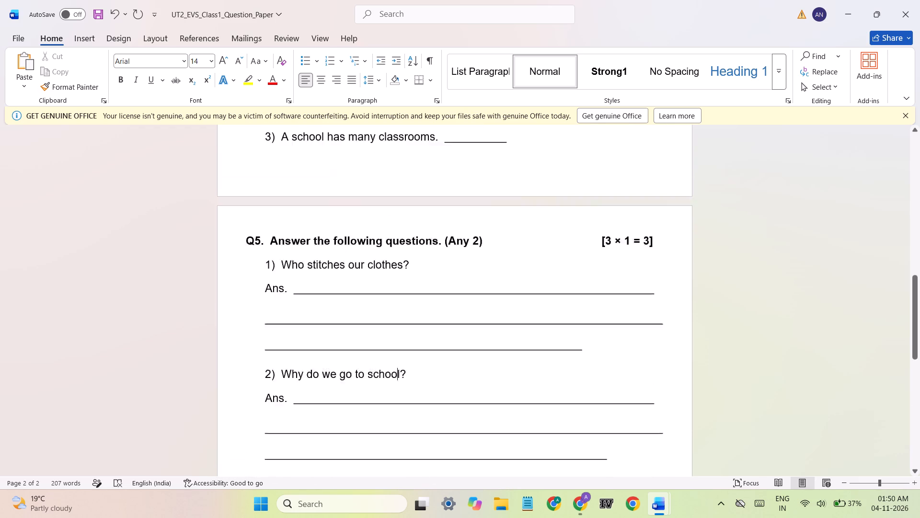
scroll(318, 338, up, 1)
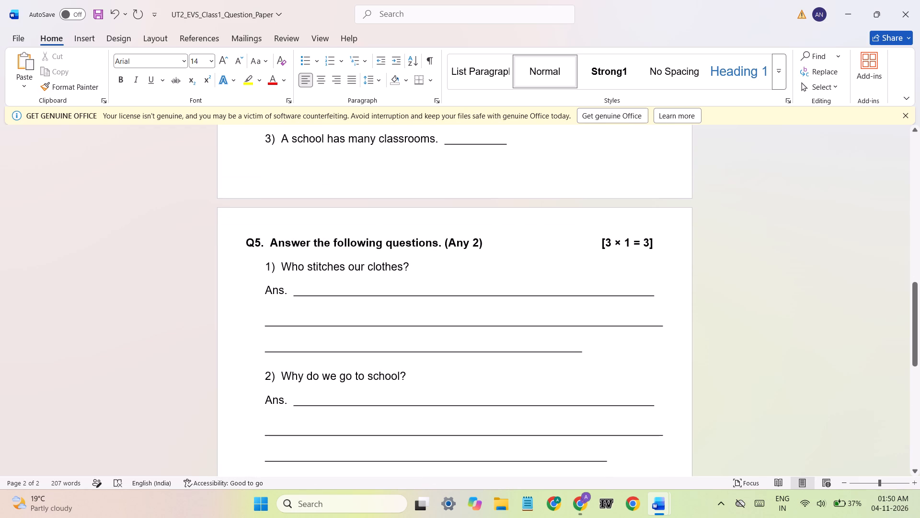
click(611, 246)
Replace Q6's "(3 Marks)" with the copied "[3 × 1 = 3]" notation, keeping the question line's own formatting and alignment.
scroll(611, 246, down, 1)
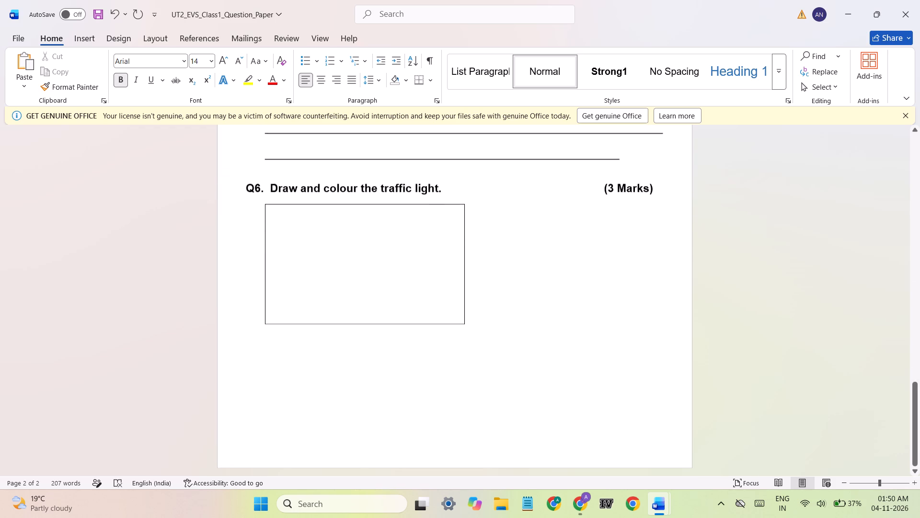
drag(607, 321, 628, 320)
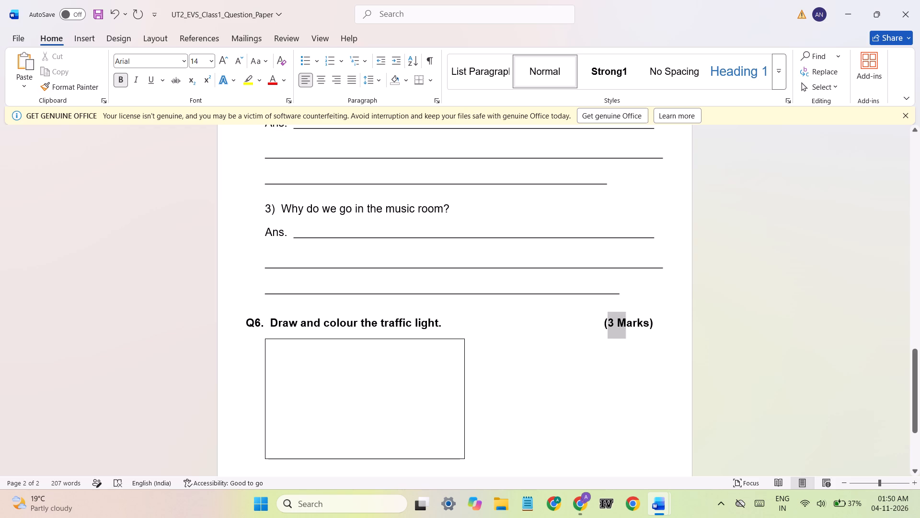
drag(628, 320, 632, 320)
click(606, 321)
drag(605, 321, 655, 323)
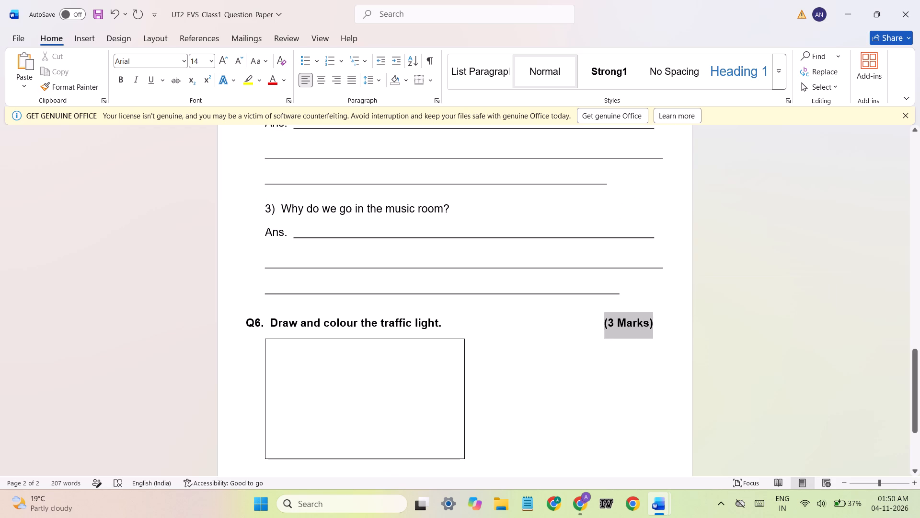
key(ctrl+v)
click(524, 328)
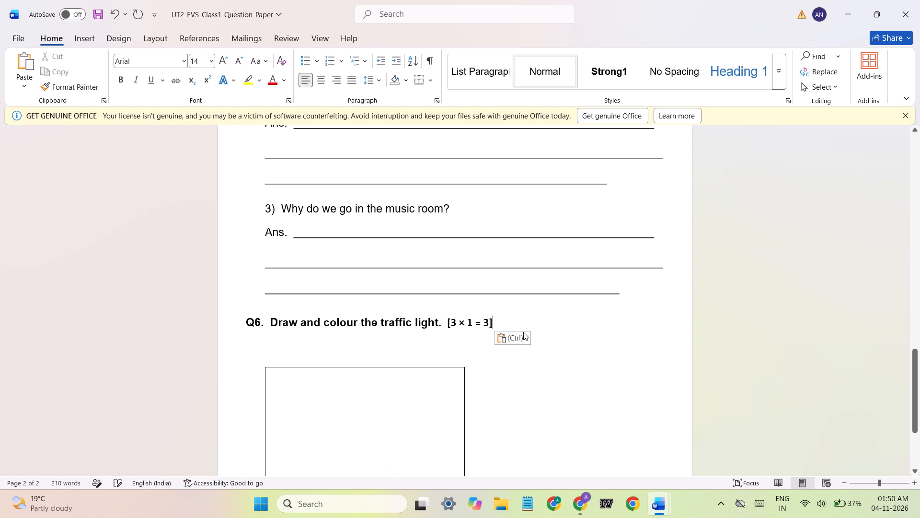
click(523, 333)
click(577, 369)
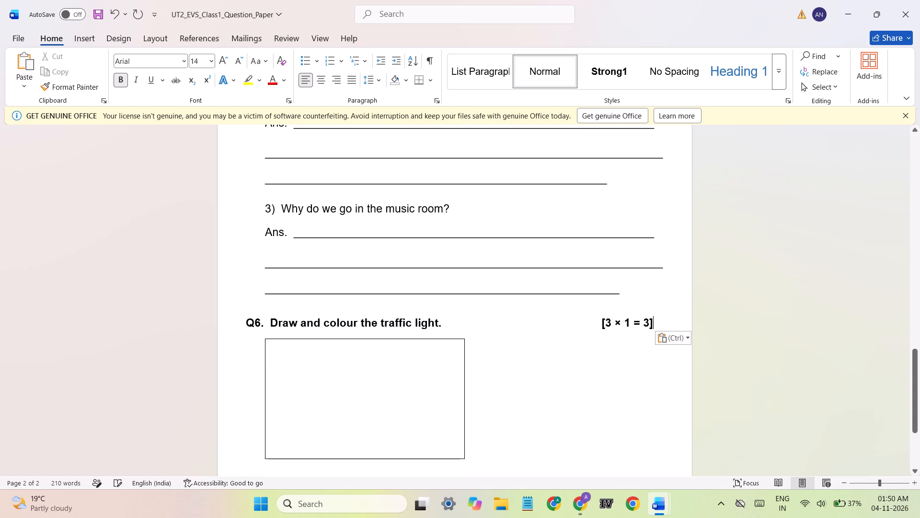
Enlarge Q6's traffic light drawing box to about three quarters of the text width and nearly the bottom of the page.
scroll(598, 369, up, 1)
scroll(425, 381, up, 1)
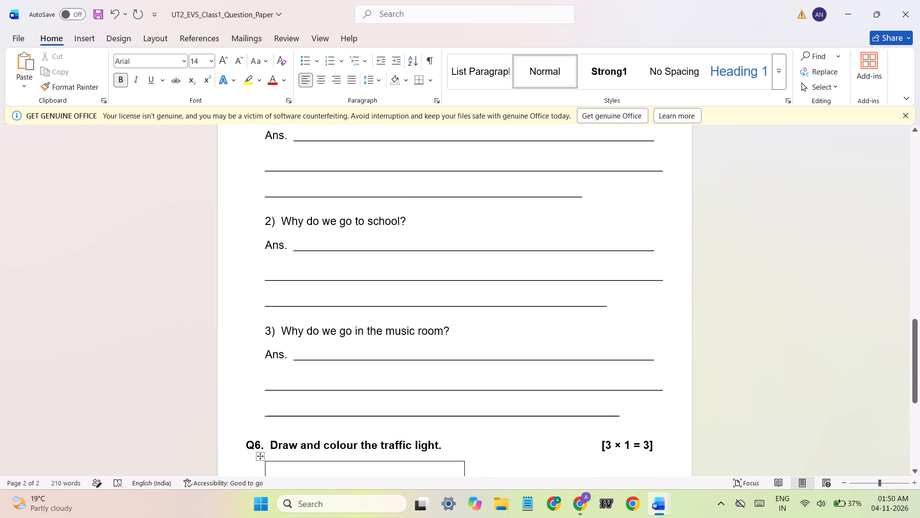
scroll(368, 375, up, 1)
scroll(368, 375, down, 1)
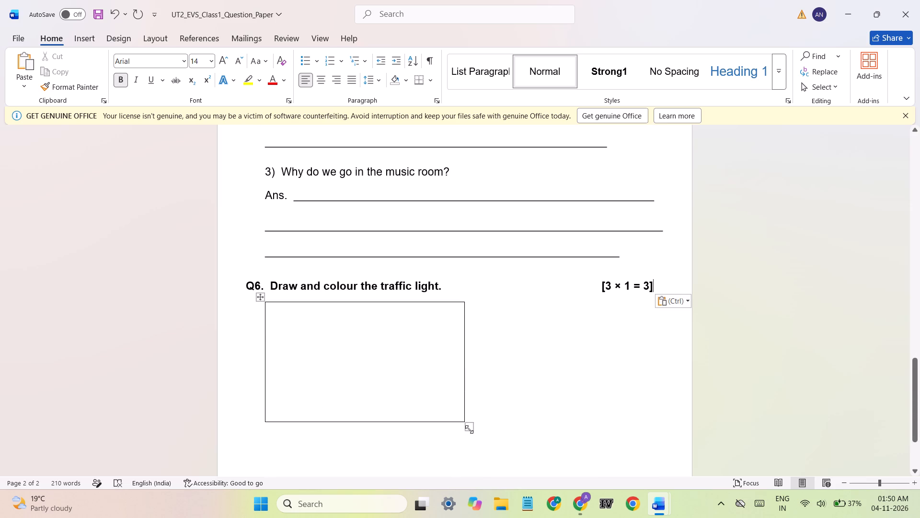
drag(469, 426, 602, 405)
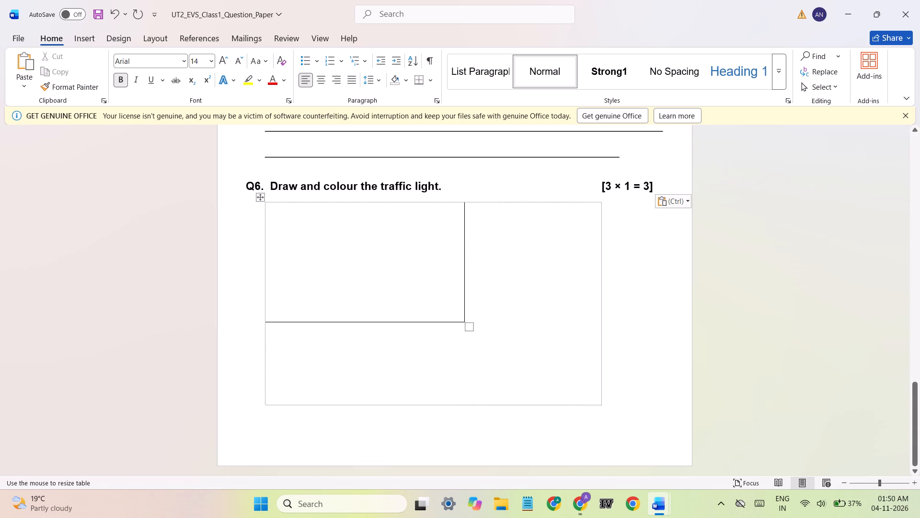
drag(602, 405, 571, 422)
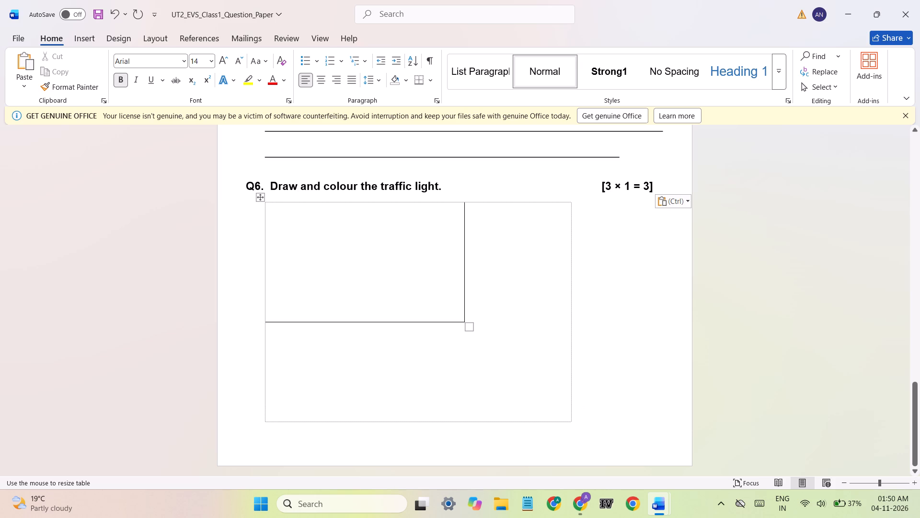
drag(571, 422, 571, 424)
click(245, 307)
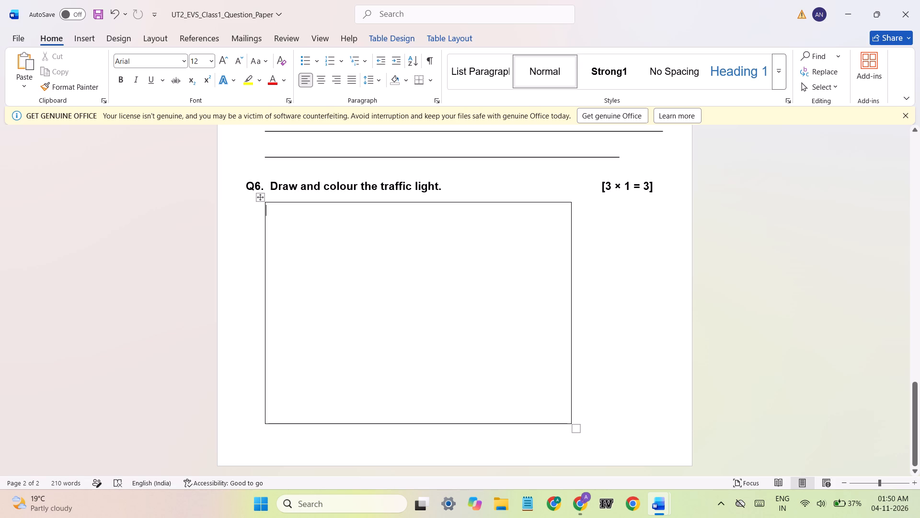
Review the whole EVS paper from Q6 back to the header, checking marks notation, spacing and headings.
scroll(245, 307, up, 1)
click(411, 250)
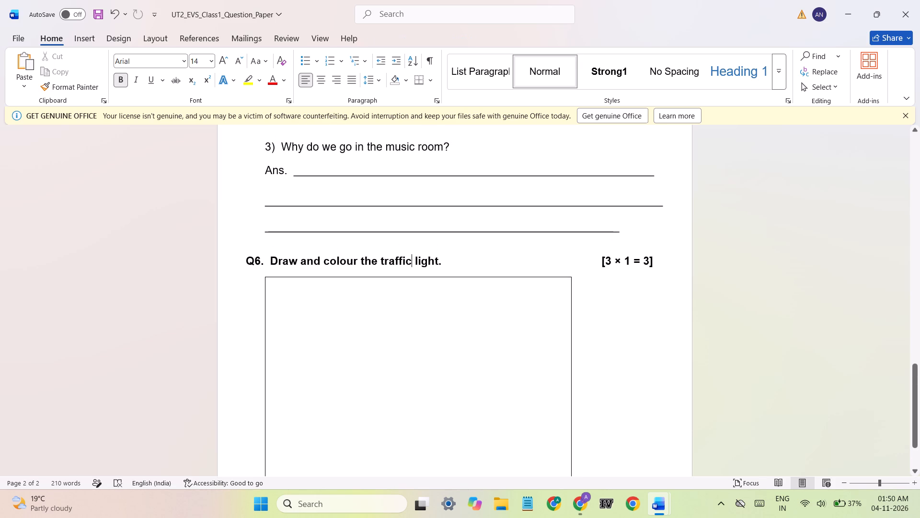
scroll(438, 257, up, 2)
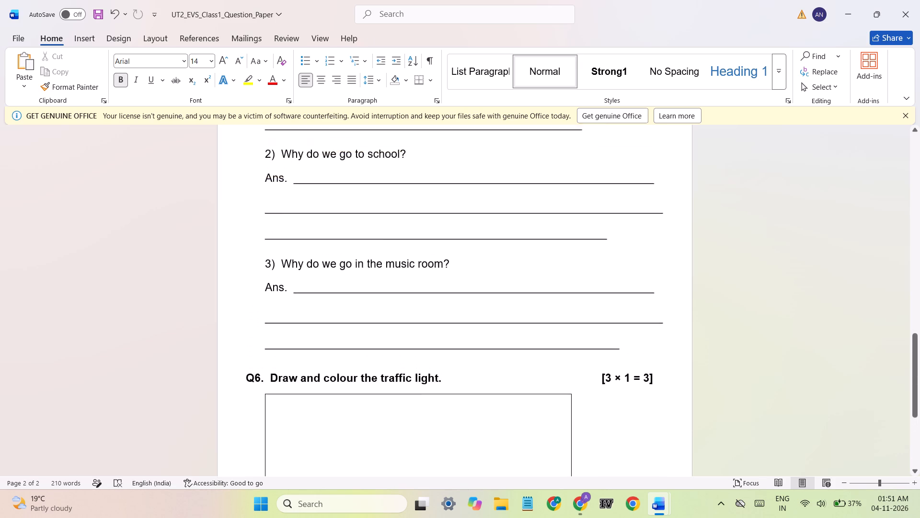
scroll(438, 257, up, 5)
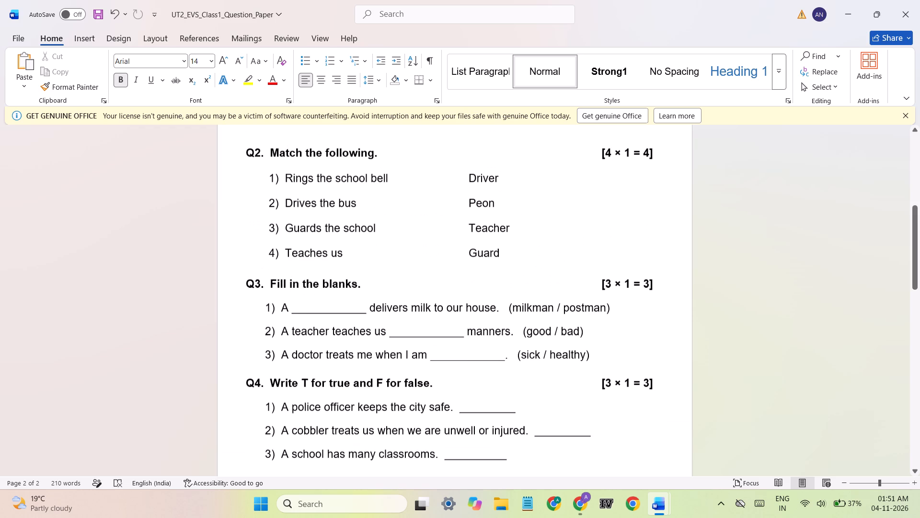
scroll(434, 290, up, 4)
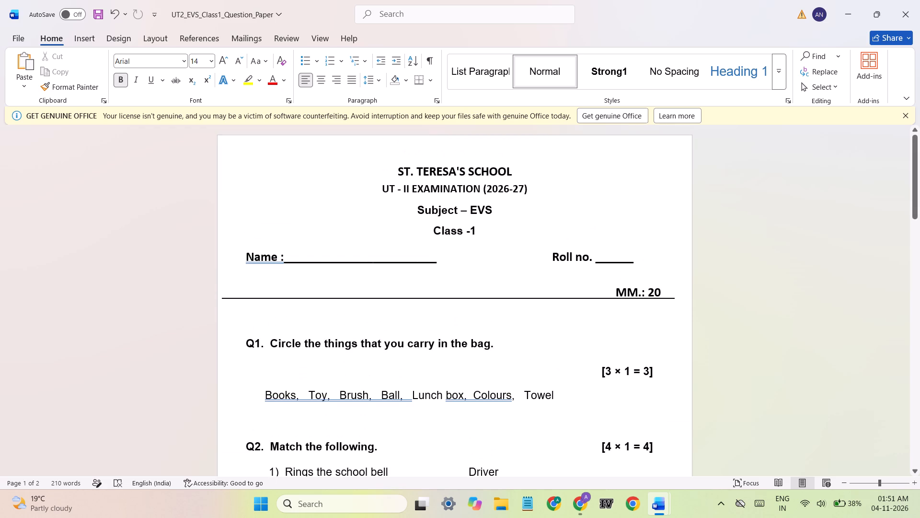
scroll(452, 345, down, 1)
scroll(641, 287, down, 1)
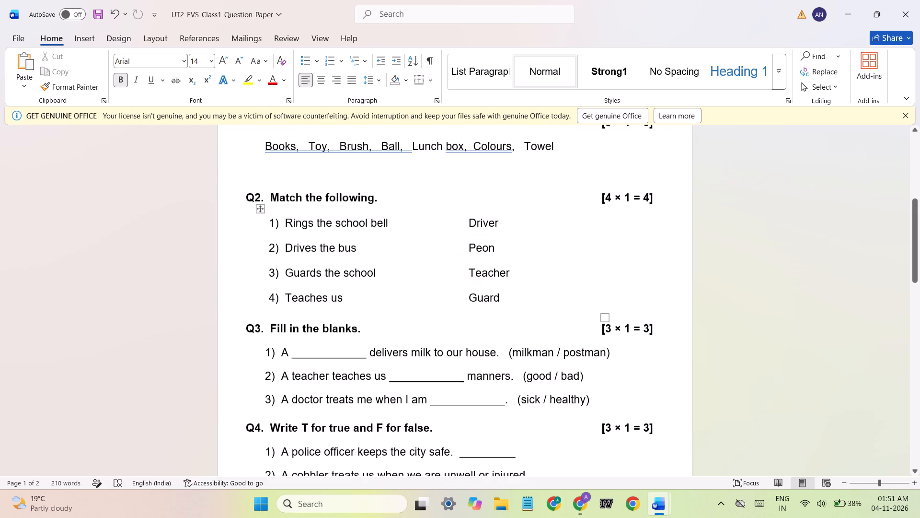
scroll(641, 287, down, 1)
scroll(653, 217, up, 1)
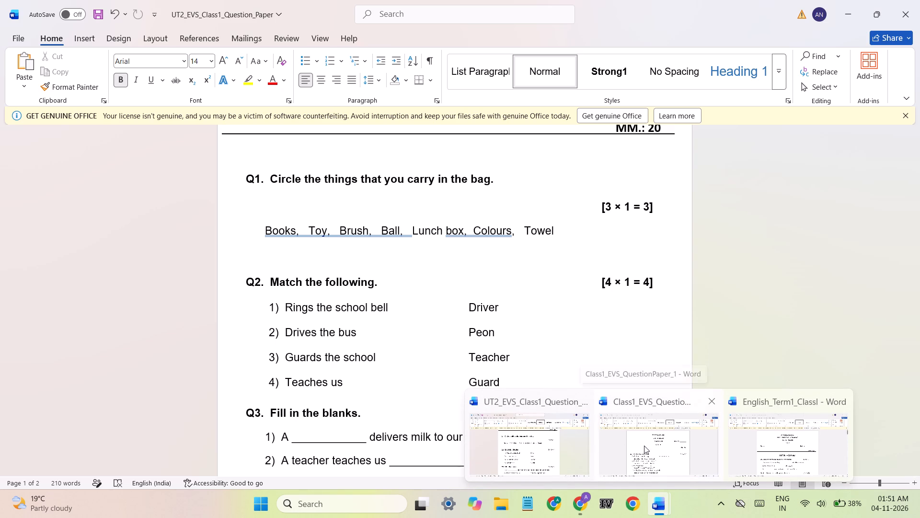
Copy the "SECTION - A (25 Marks)" heading from the English_Term1_ClassI document.
click(746, 436)
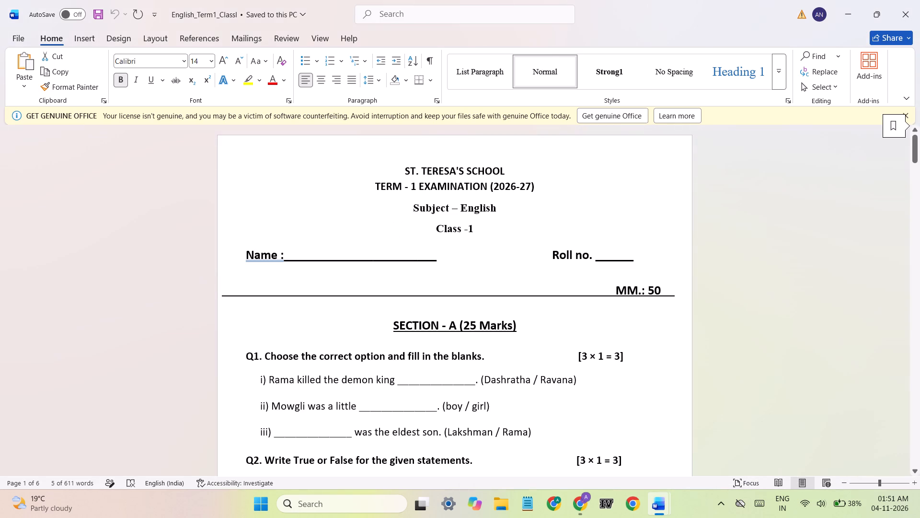
drag(394, 324, 526, 328)
key(ctrl+c)
key(ctrl+c)
key(ctrl+c)
key(ctrl+c)
key(ctrl+c)
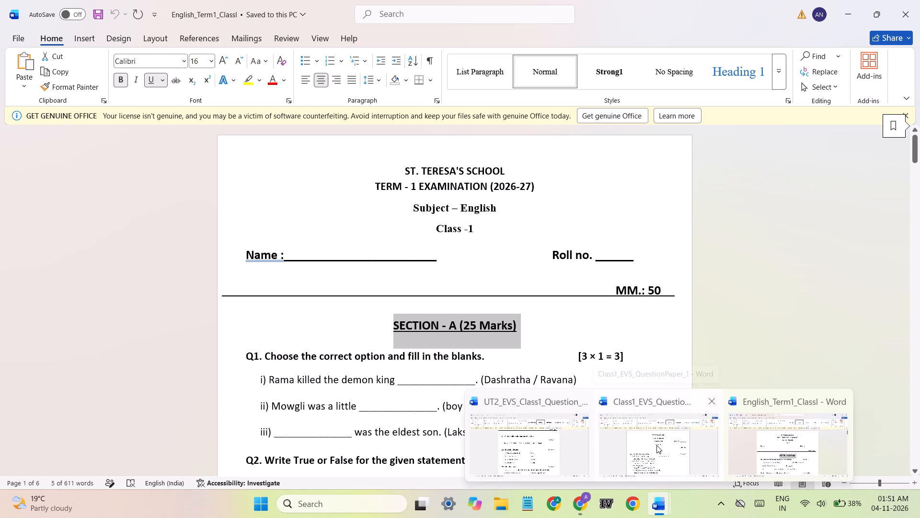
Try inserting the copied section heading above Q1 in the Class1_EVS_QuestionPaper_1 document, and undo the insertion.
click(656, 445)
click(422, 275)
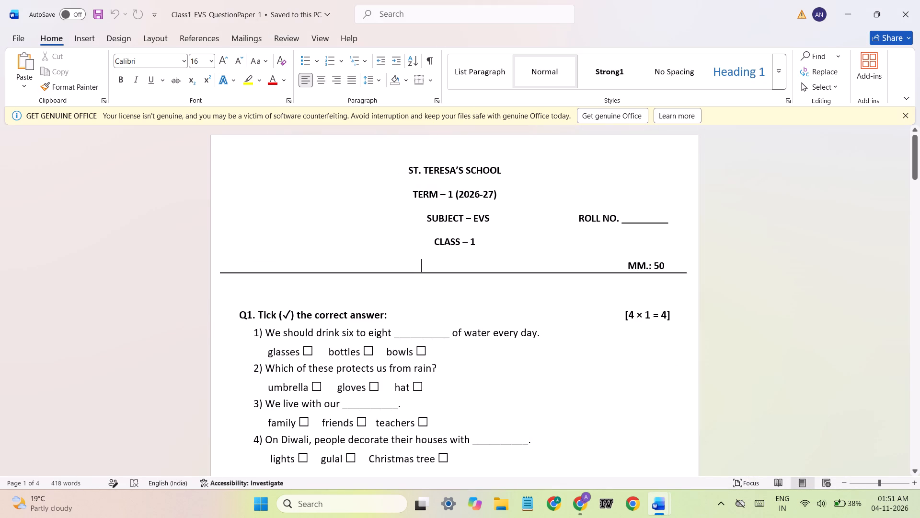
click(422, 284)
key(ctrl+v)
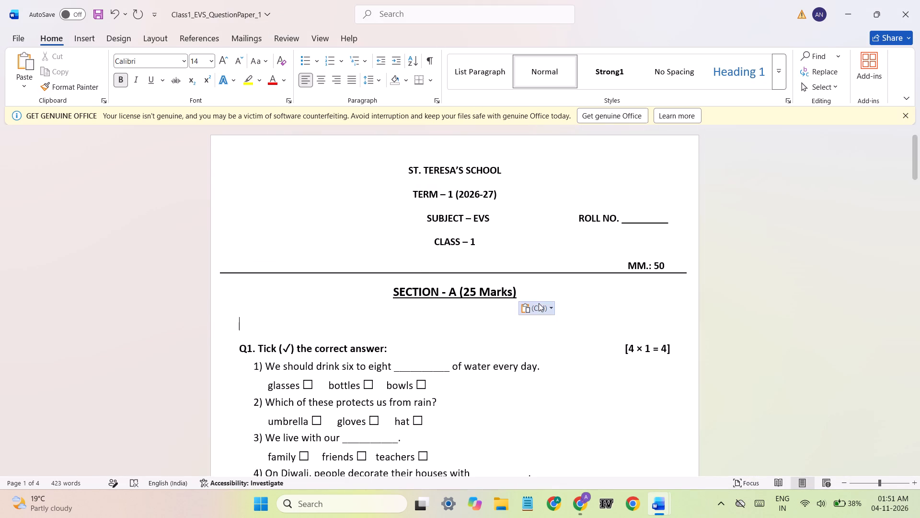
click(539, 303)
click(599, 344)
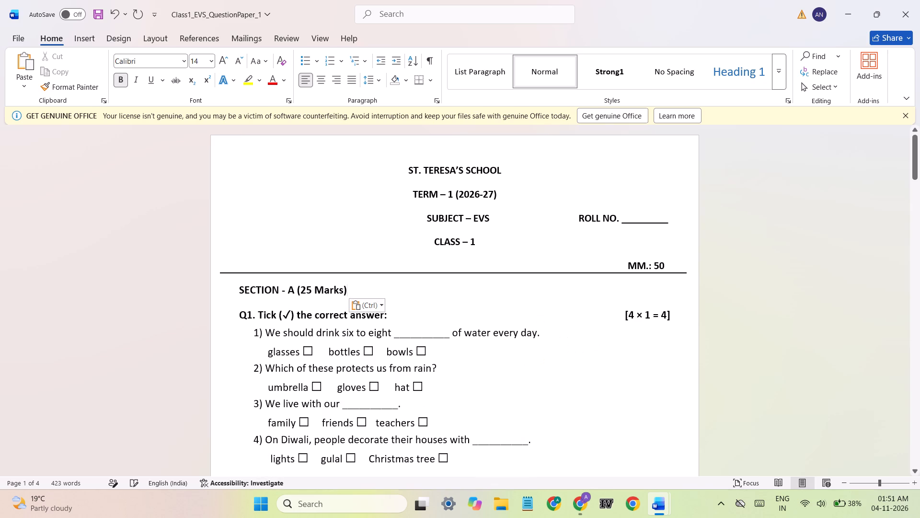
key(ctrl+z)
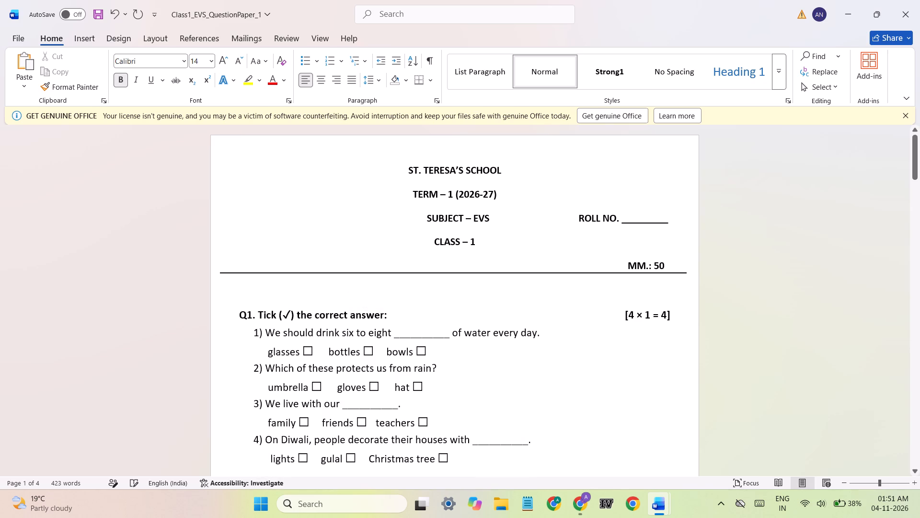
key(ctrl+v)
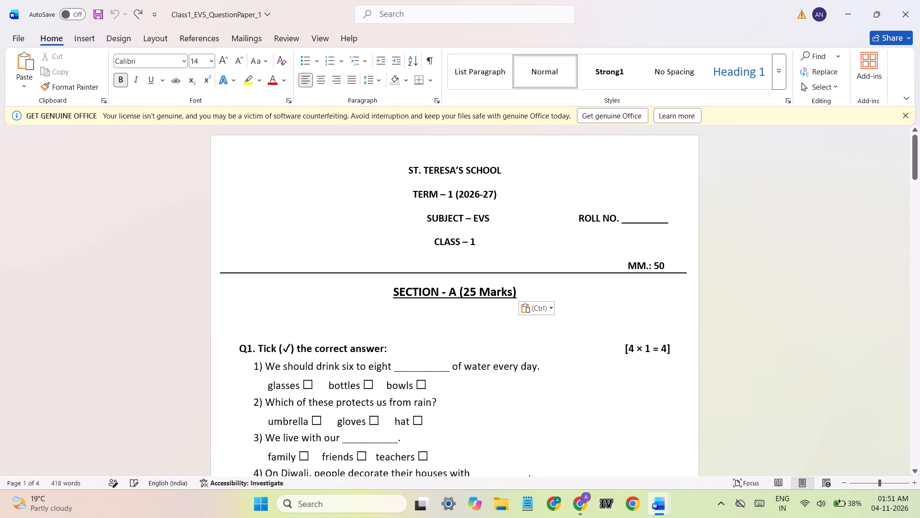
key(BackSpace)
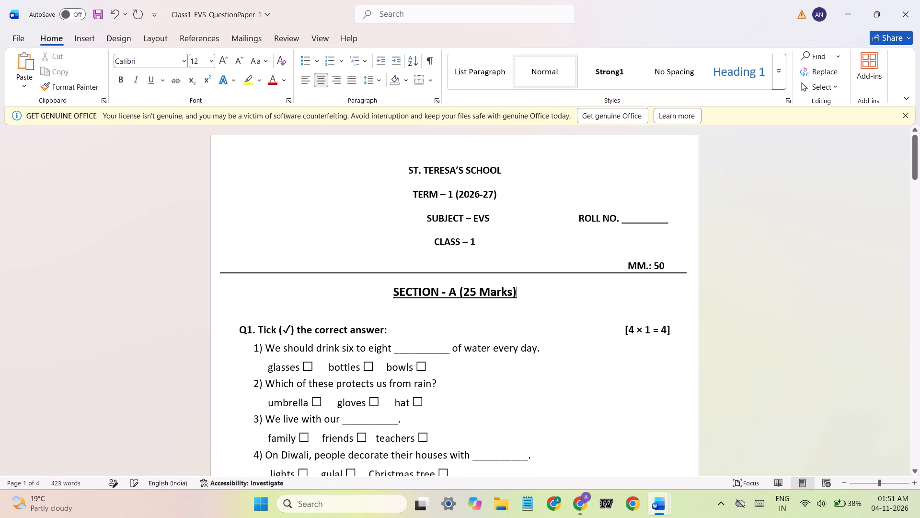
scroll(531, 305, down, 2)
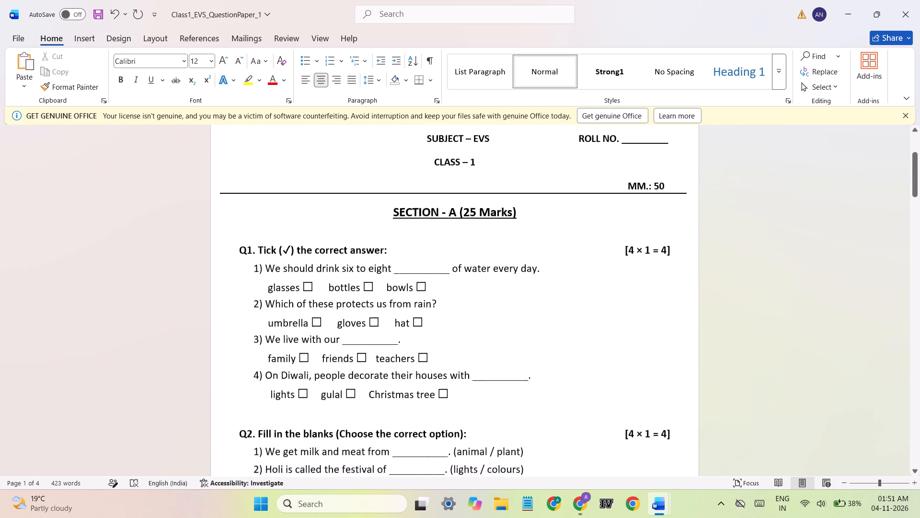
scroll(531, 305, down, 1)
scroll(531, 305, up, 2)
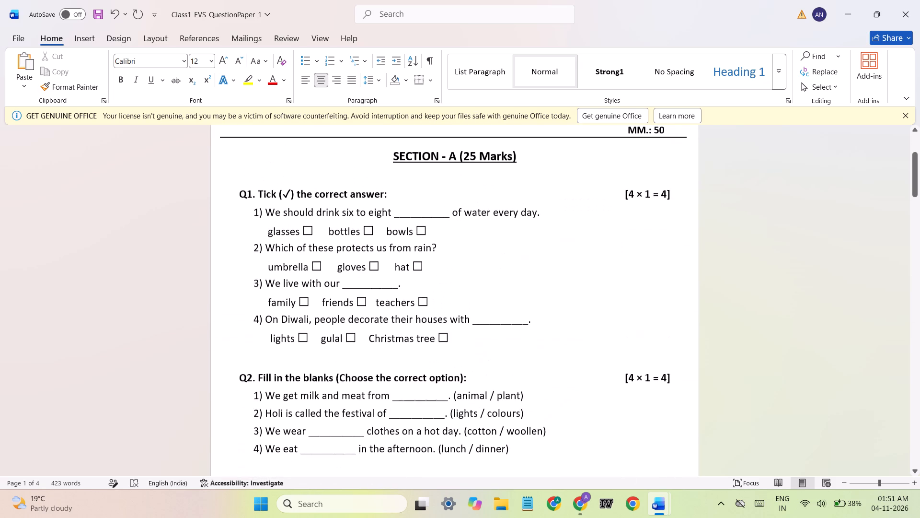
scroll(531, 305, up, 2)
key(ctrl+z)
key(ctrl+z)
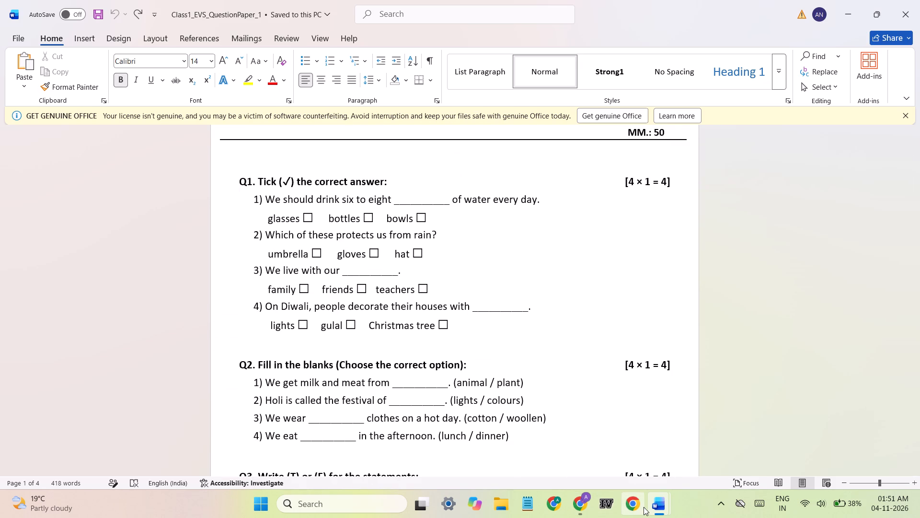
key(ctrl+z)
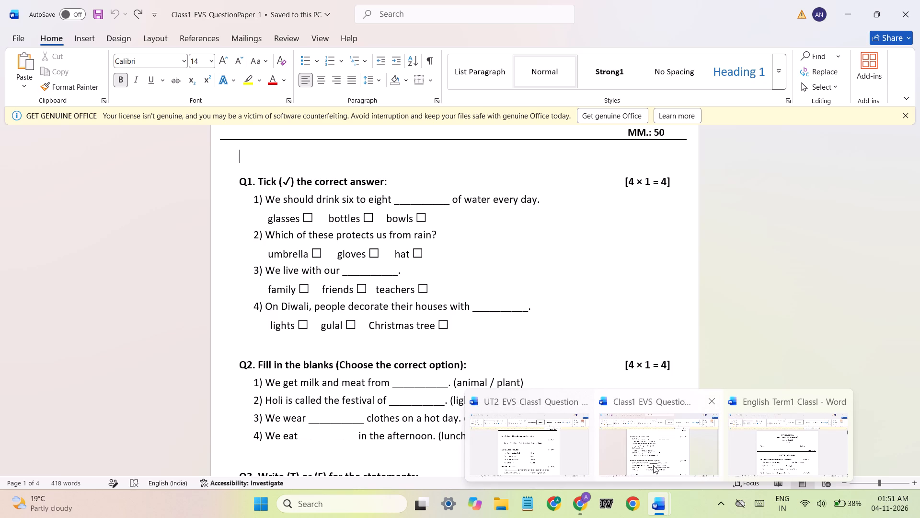
Insert the copied "SECTION - A (25 Marks)" heading above Q1 in UT2_EVS_Class1_Question_Paper and remove the extra blank line below it.
click(574, 460)
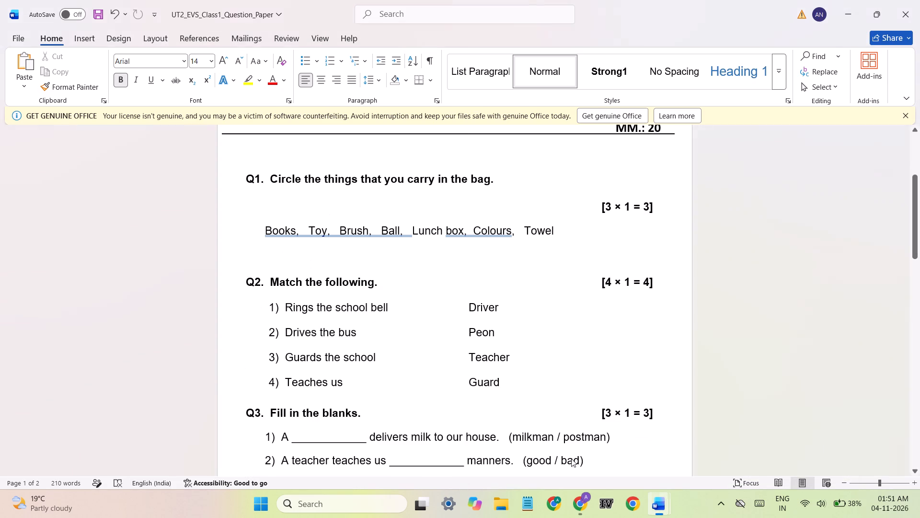
scroll(445, 293, up, 7)
click(434, 316)
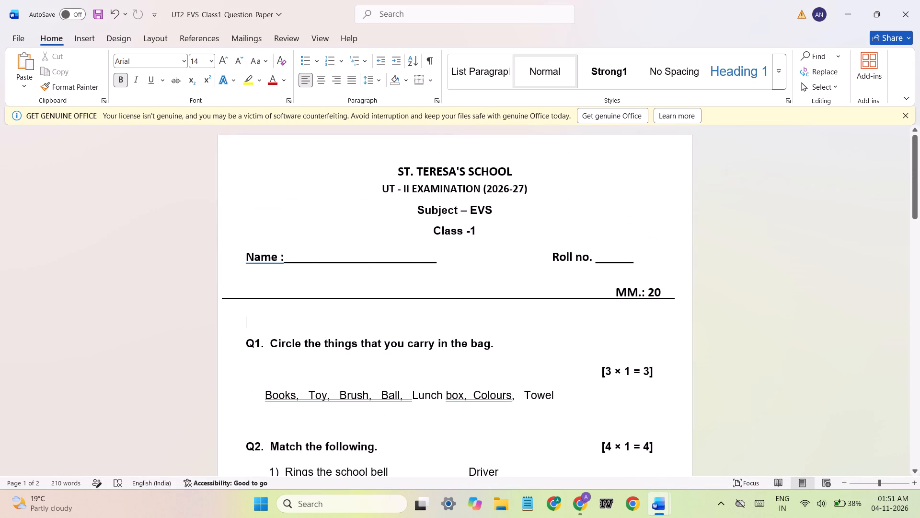
key(ctrl+v)
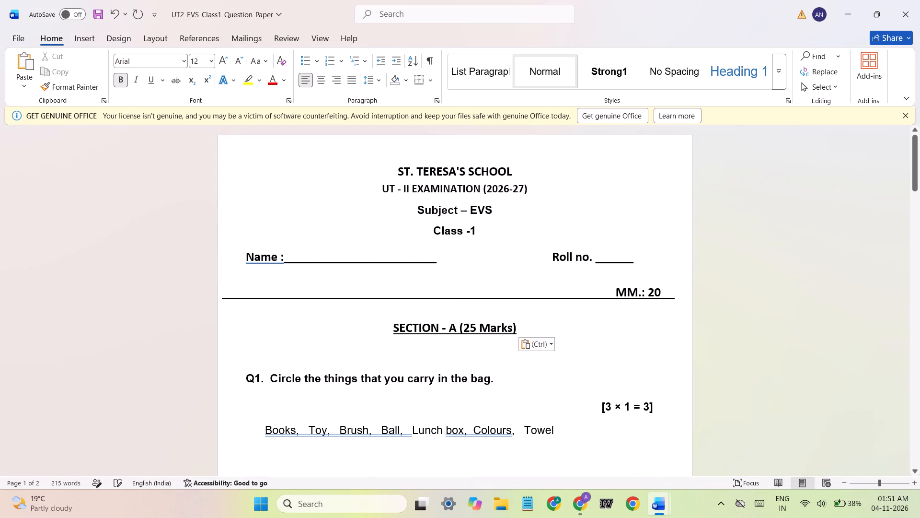
key(BackSpace)
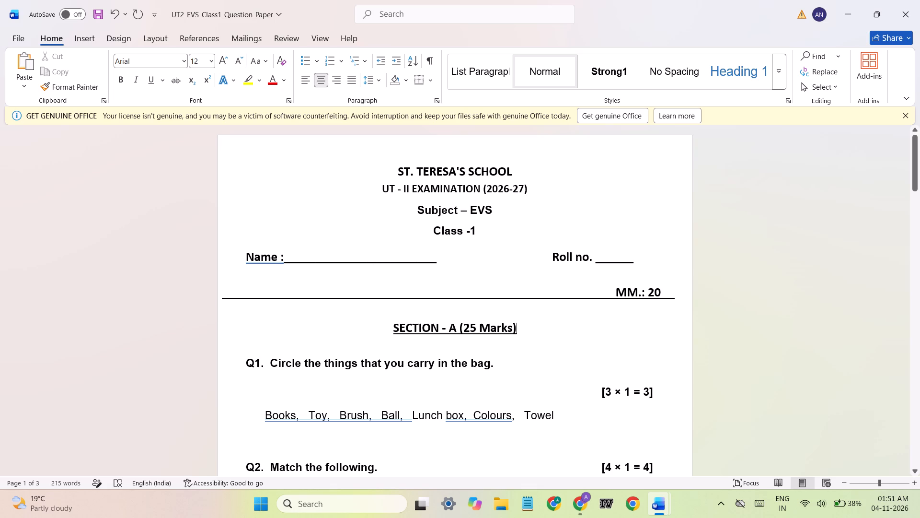
Move Q1's marks [3 × 1 = 3] up onto the question line and space them to line up with Q2's marks.
click(605, 391)
click(605, 391)
key(Left)
key(BackSpace)
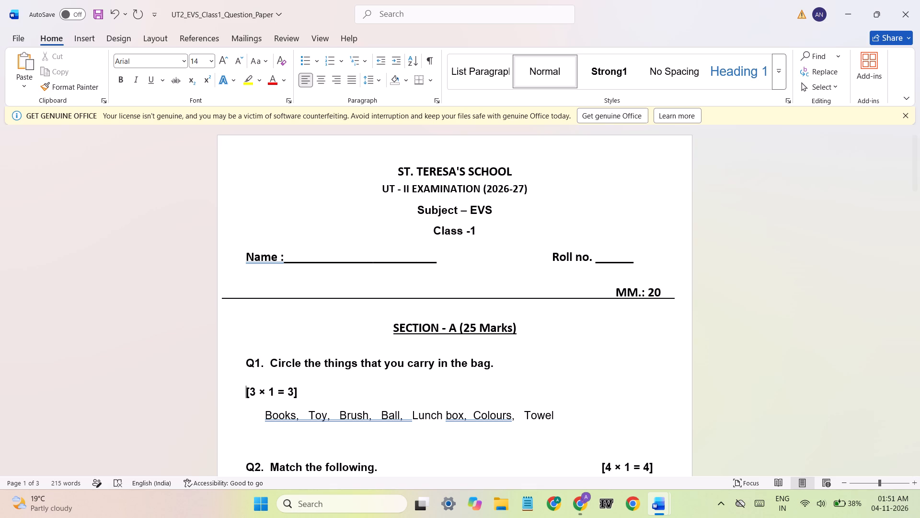
key(BackSpace)
key(space)
key(space)
key(space)
key(space)
key(space)
key(space)
key(space)
key(space)
key(space)
key(space)
key(space)
key(space)
key(space)
key(space)
key(space)
key(space)
key(space)
key(space)
key(space)
key(space)
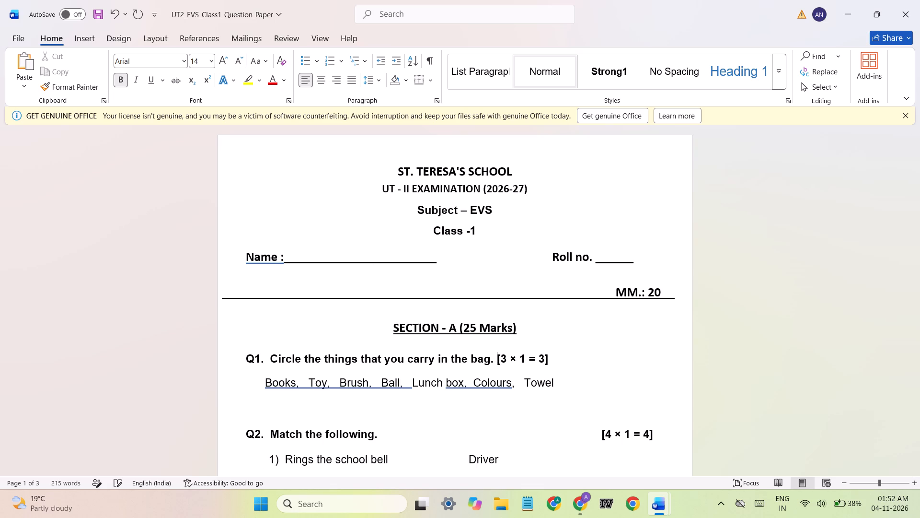
key(space)
key(space)
key(space)
key(space)
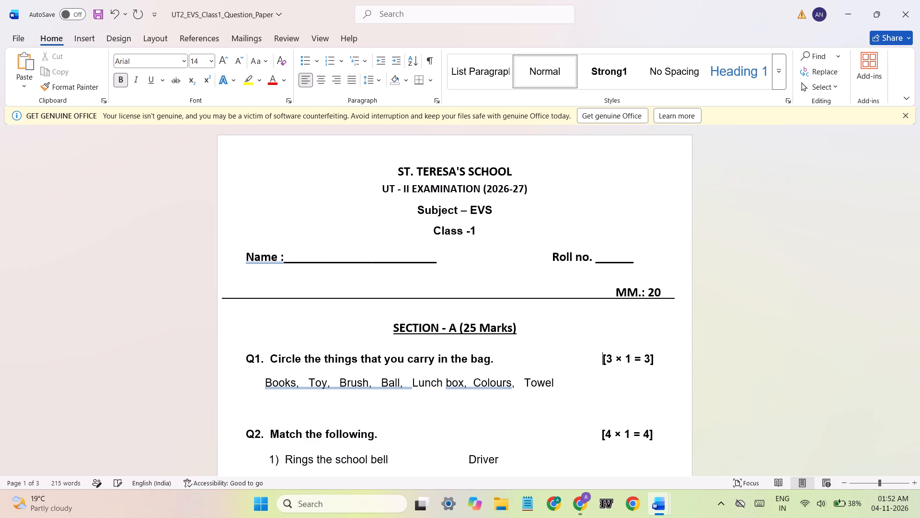
key(space)
key(BackSpace)
key(BackSpace)
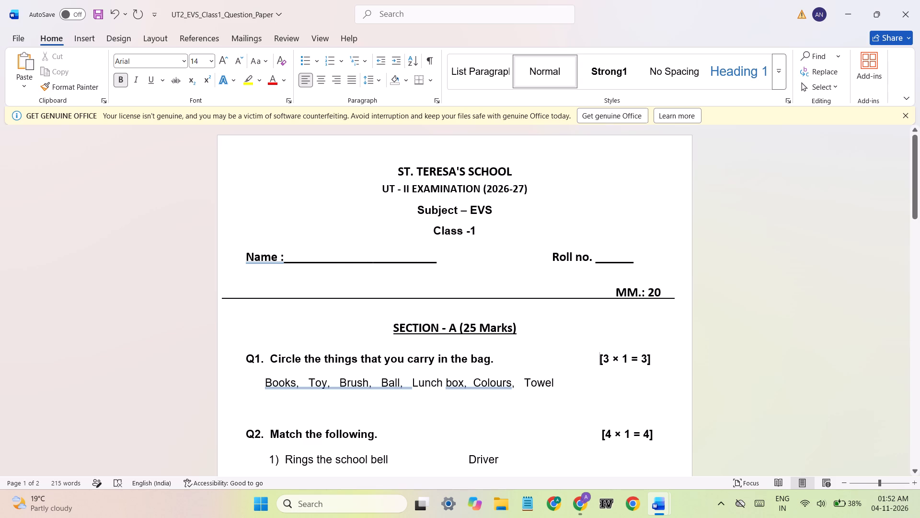
Add a blank line between the Q1 question line and its list of words.
click(651, 361)
key(Return)
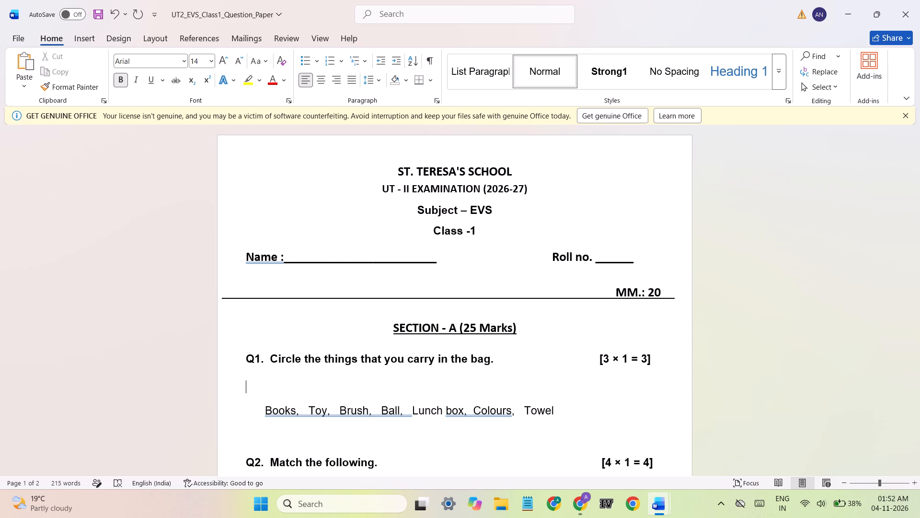
Review the EVS paper from the header down through the Q5 answer lines, checking layout and page breaks.
scroll(624, 394, down, 1)
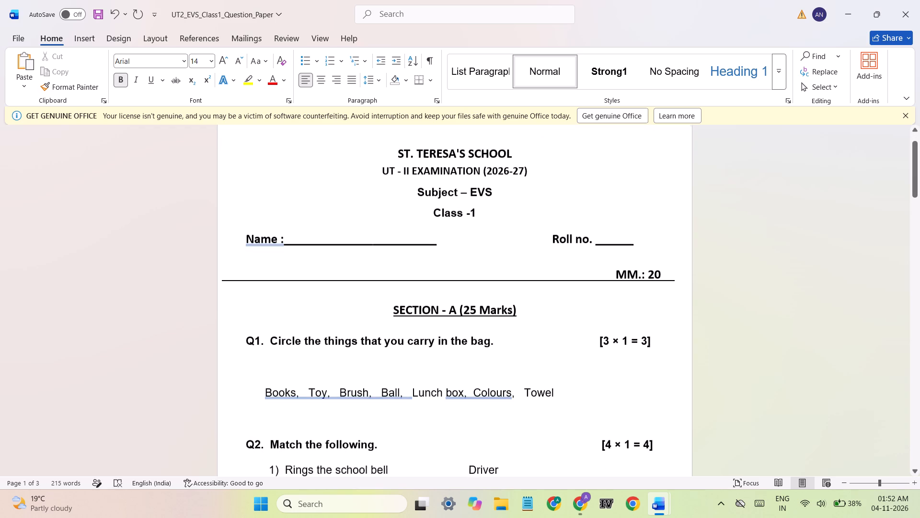
scroll(624, 394, down, 2)
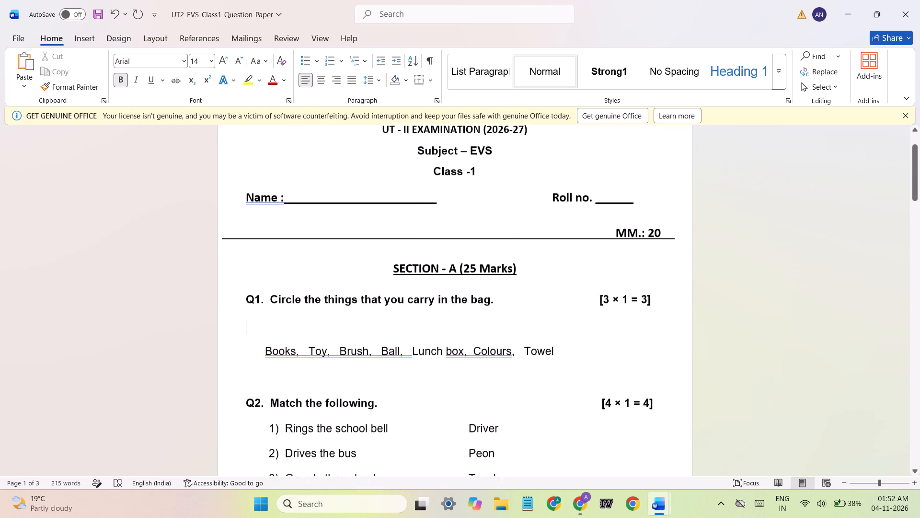
scroll(629, 367, down, 5)
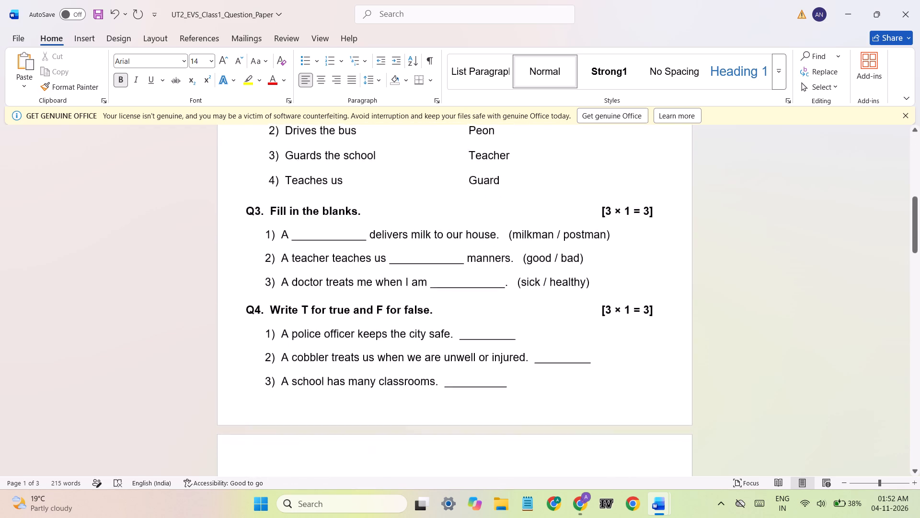
scroll(613, 374, down, 3)
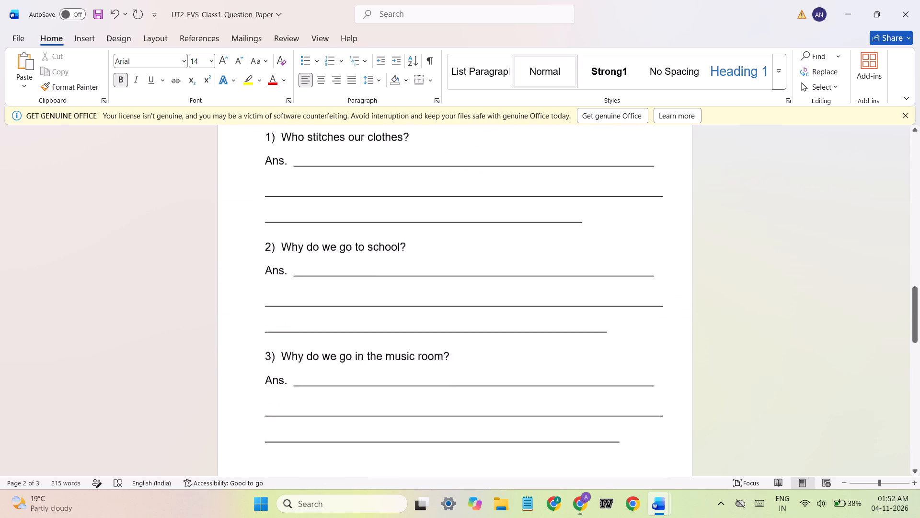
scroll(613, 374, down, 3)
Delete the "SECTION - A (25 Marks)" heading above Q1.
scroll(613, 374, up, 13)
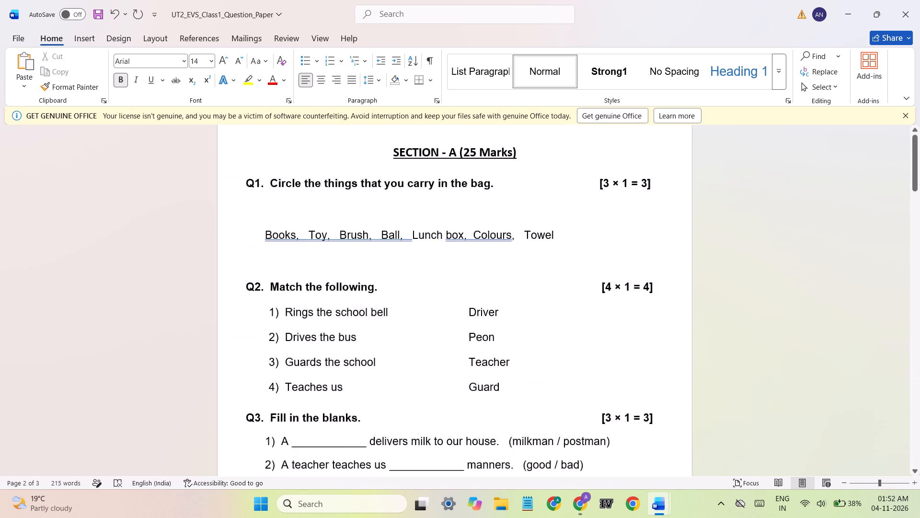
scroll(613, 374, up, 3)
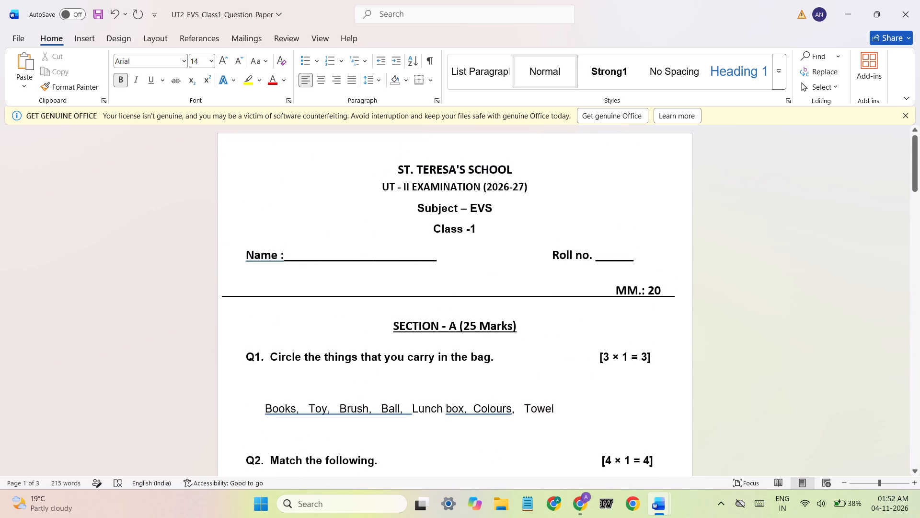
drag(391, 327, 547, 327)
key(BackSpace)
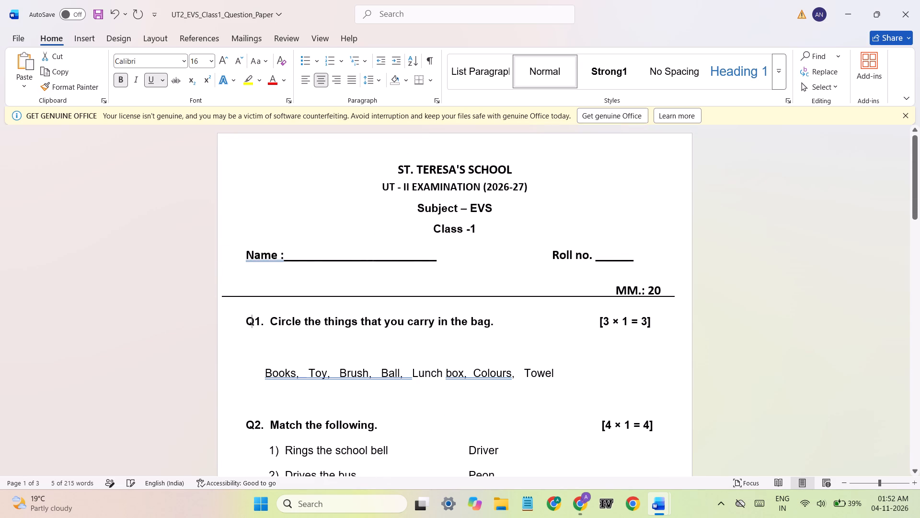
Review the paper from Q1 to Q6, checking the question layout and the bracketed marks.
scroll(547, 327, down, 2)
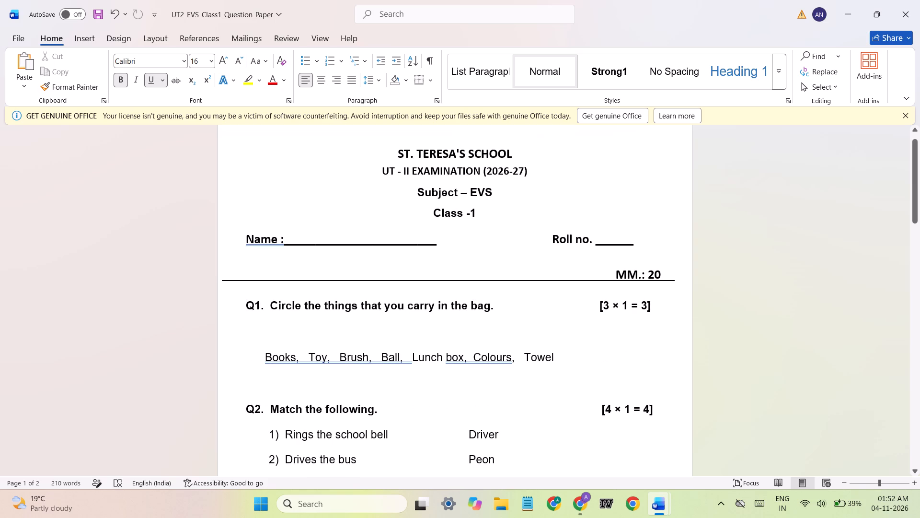
scroll(547, 327, down, 3)
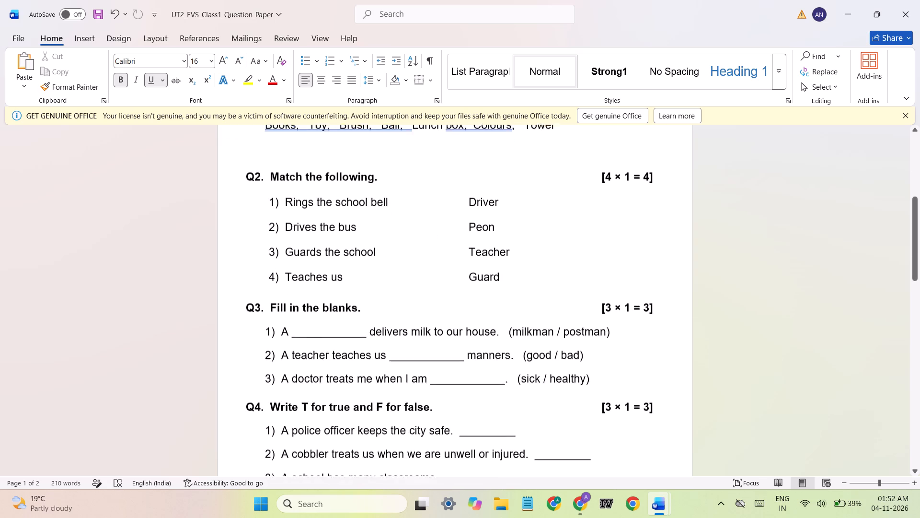
scroll(571, 327, down, 2)
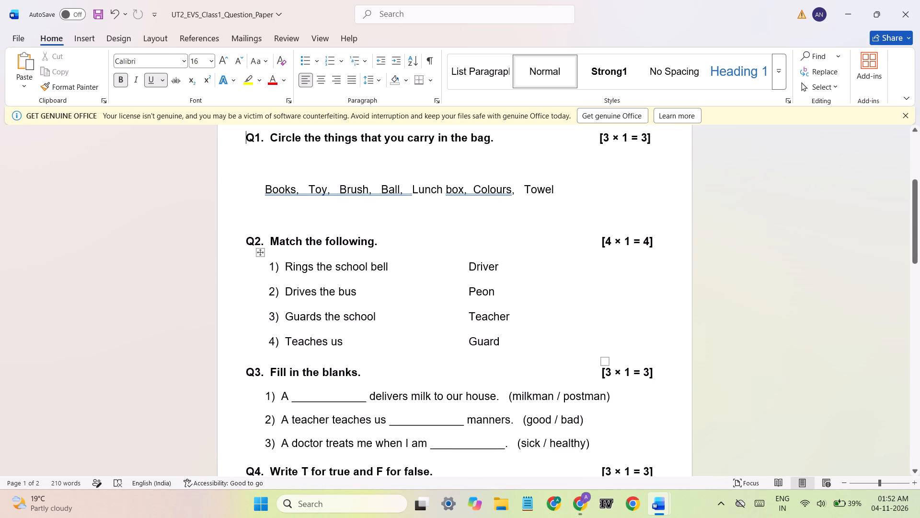
scroll(571, 327, down, 2)
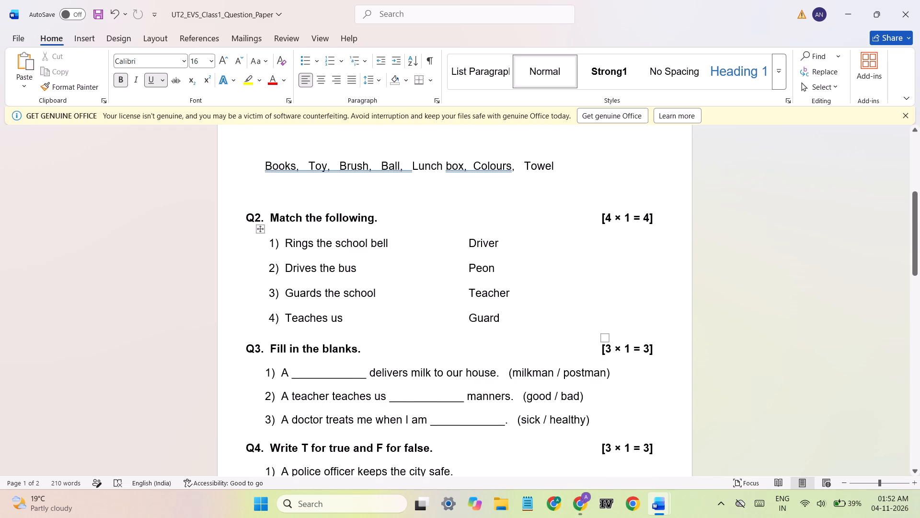
scroll(571, 327, down, 3)
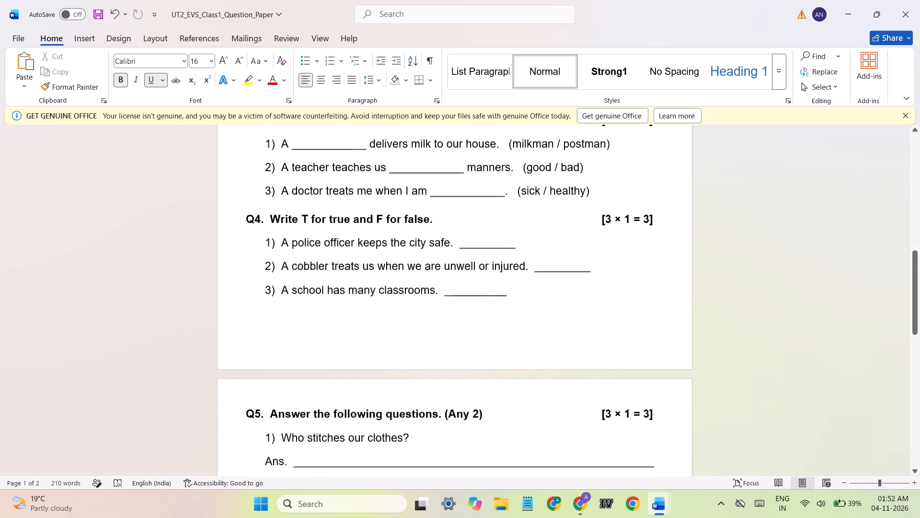
scroll(571, 327, down, 1)
Change the bracketed marks for Q5, "Answer the following questions. (Any 2)", to [2 × 2 = 4].
scroll(571, 327, up, 1)
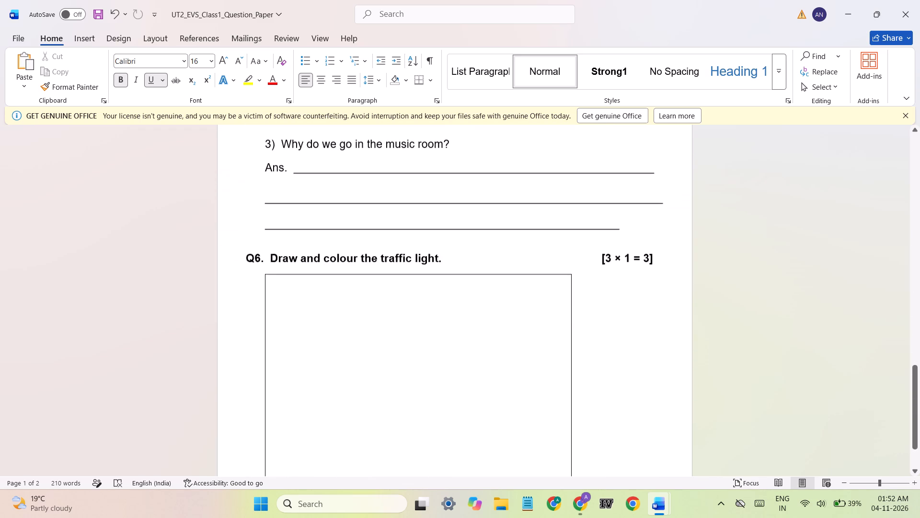
scroll(571, 327, up, 1)
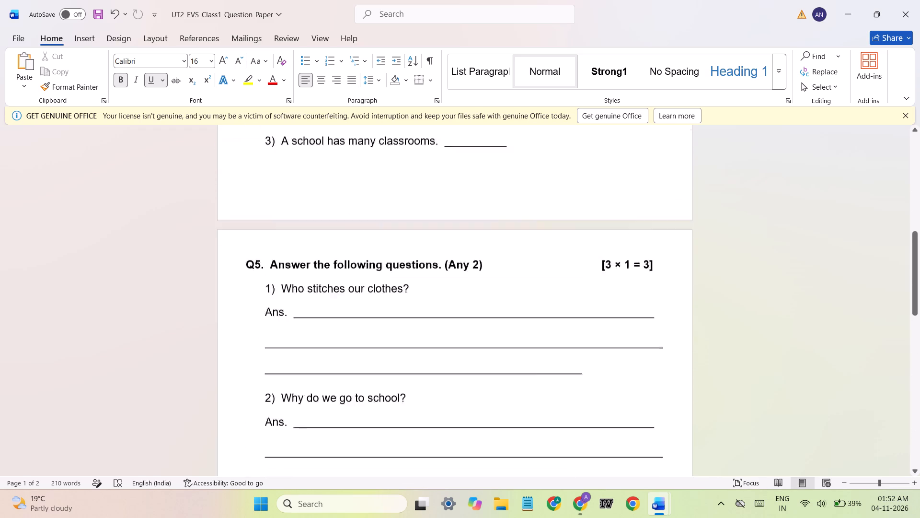
scroll(571, 327, up, 1)
scroll(571, 327, down, 2)
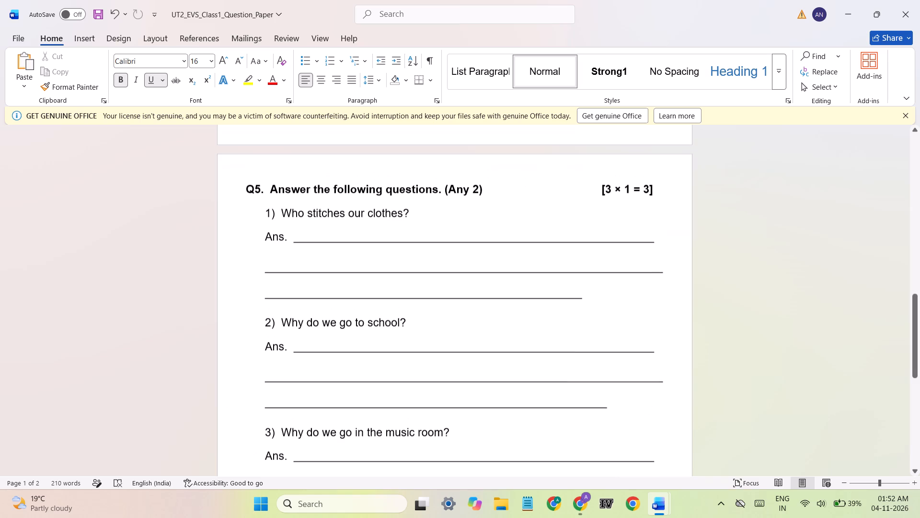
scroll(571, 327, down, 1)
click(610, 191)
key(BackSpace)
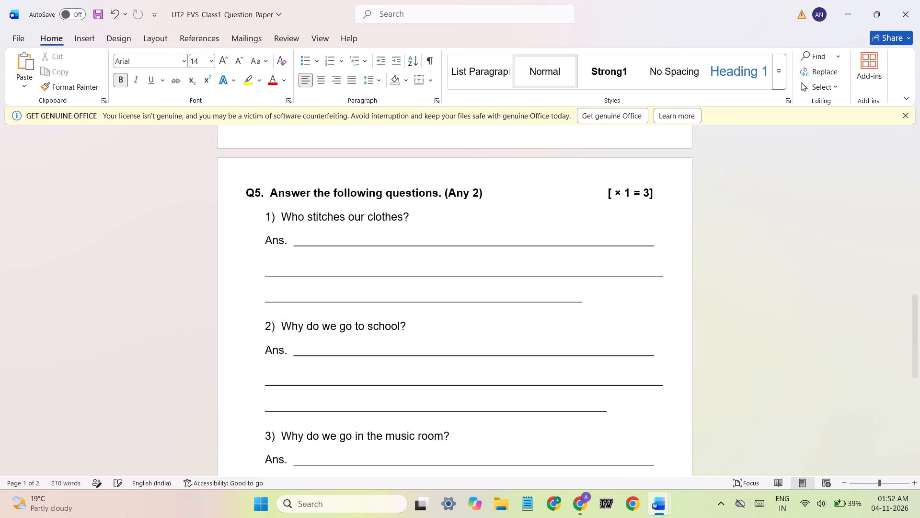
key(2)
key(Right)
key(Right)
key(Right)
key(Right)
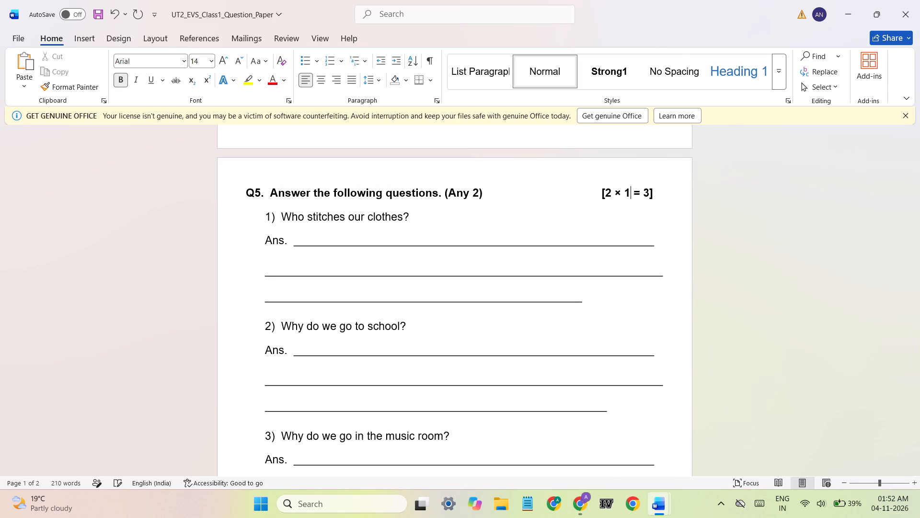
key(BackSpace)
key(2)
key(Down)
key(Down)
key(Down)
click(647, 198)
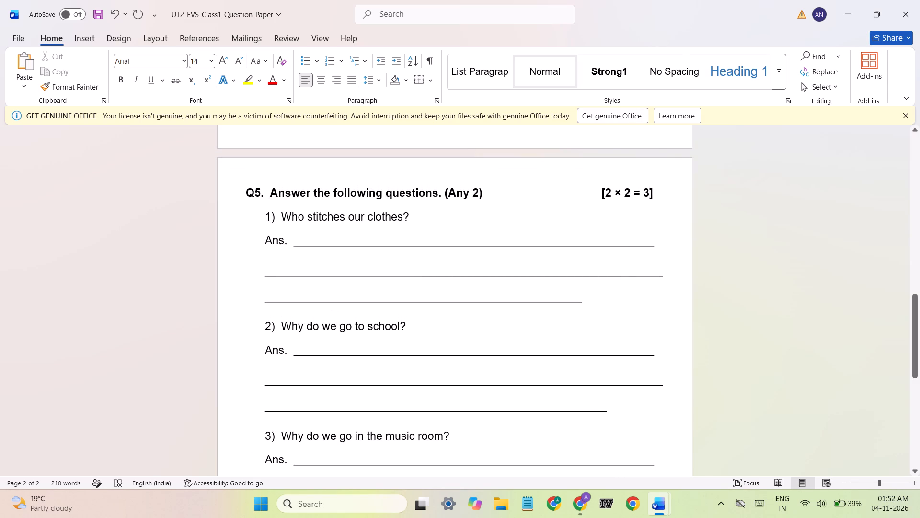
key(BackSpace)
key(4)
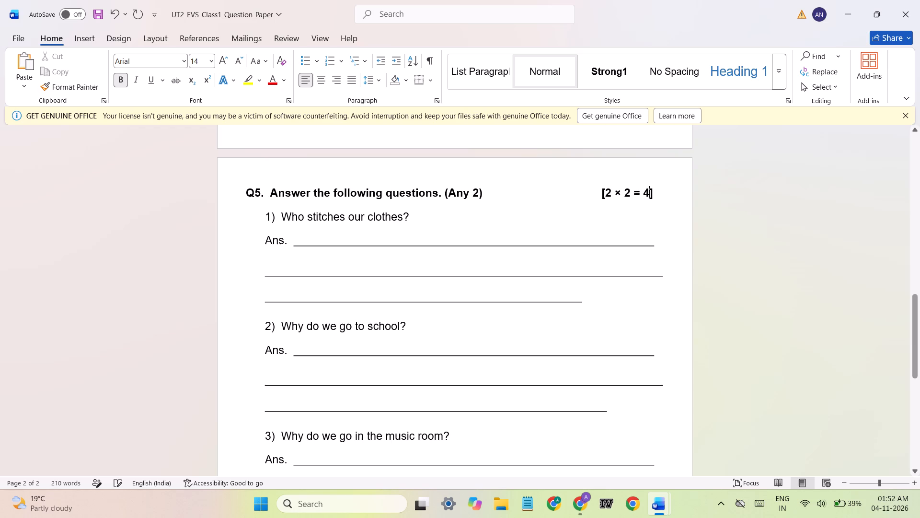
Review the bracketed marks for all the questions from Q1 to Q6 against the paper's MM.: 20.
scroll(597, 210, up, 3)
scroll(597, 210, right, 1)
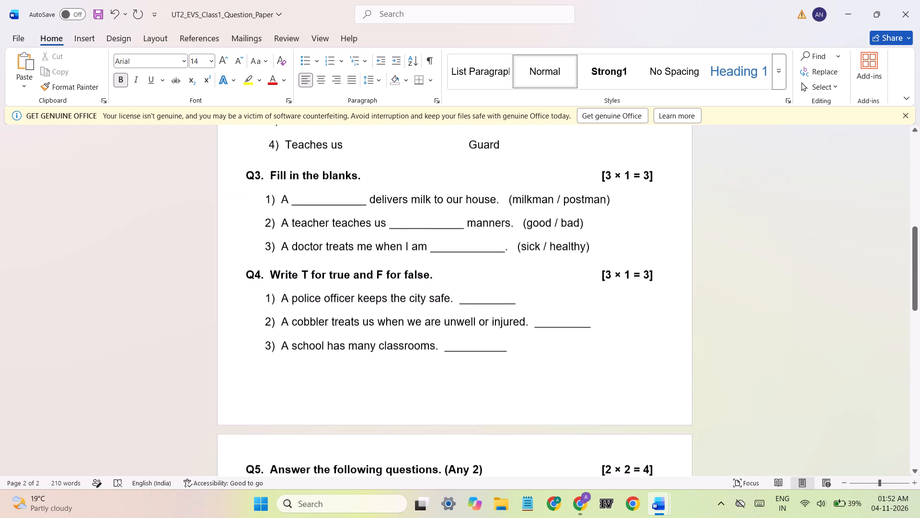
scroll(597, 210, right, 1)
scroll(597, 210, up, 1)
scroll(597, 210, right, 2)
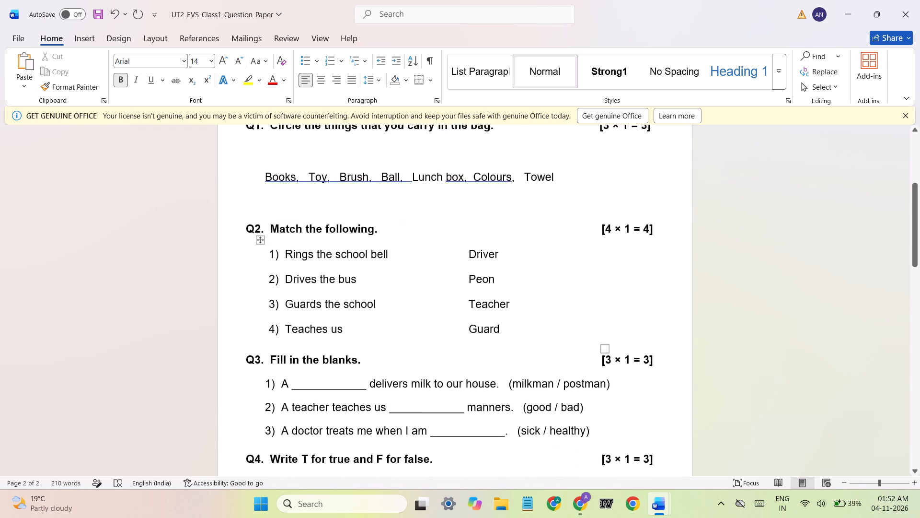
scroll(597, 210, right, 1)
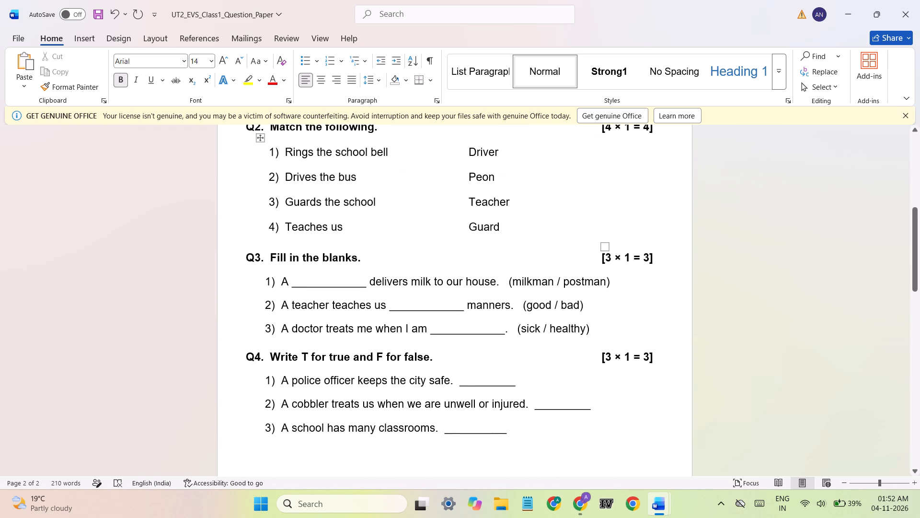
scroll(631, 297, down, 1)
click(629, 308)
scroll(629, 308, down, 3)
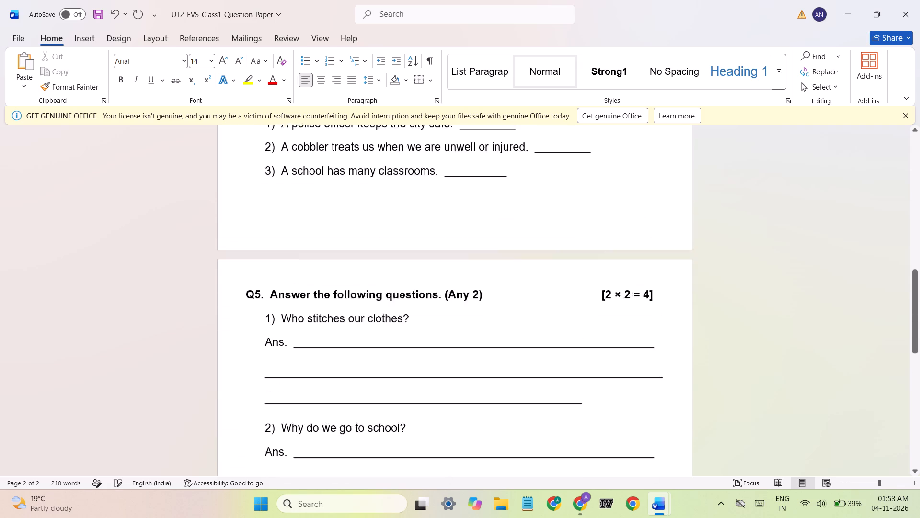
scroll(643, 332, up, 2)
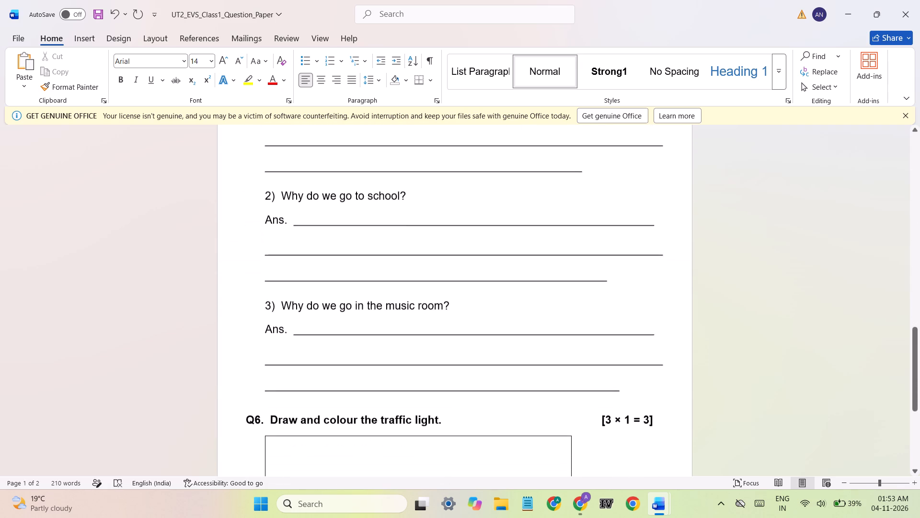
scroll(643, 332, up, 2)
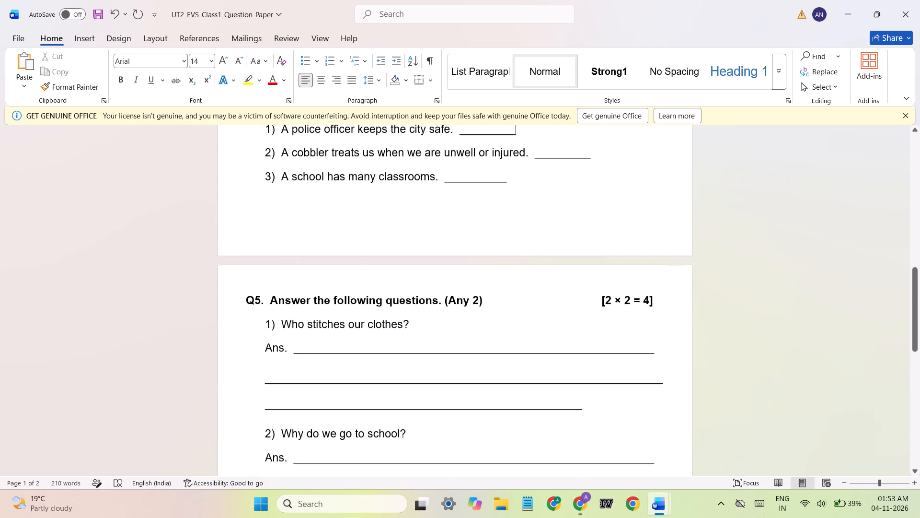
scroll(643, 332, up, 2)
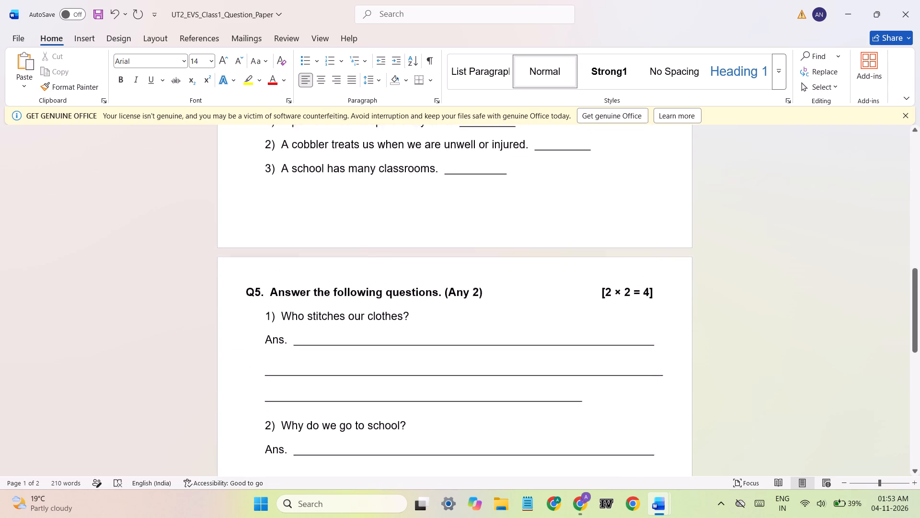
scroll(643, 332, up, 2)
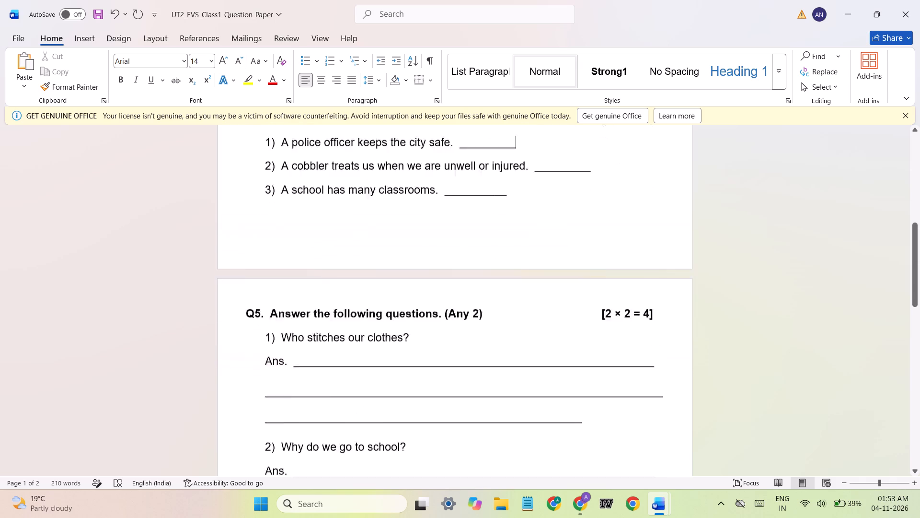
scroll(643, 332, up, 2)
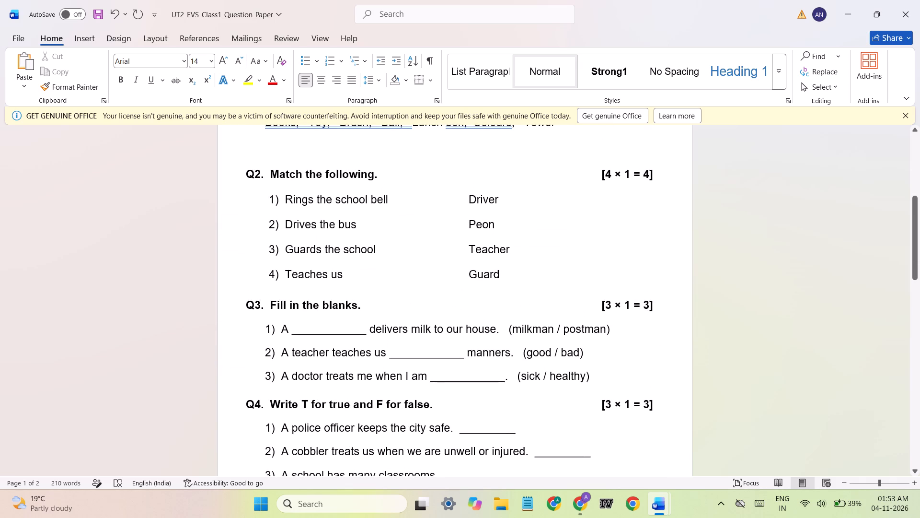
Save the UT2_EVS_Class1_Question_Paper document.
scroll(643, 332, up, 2)
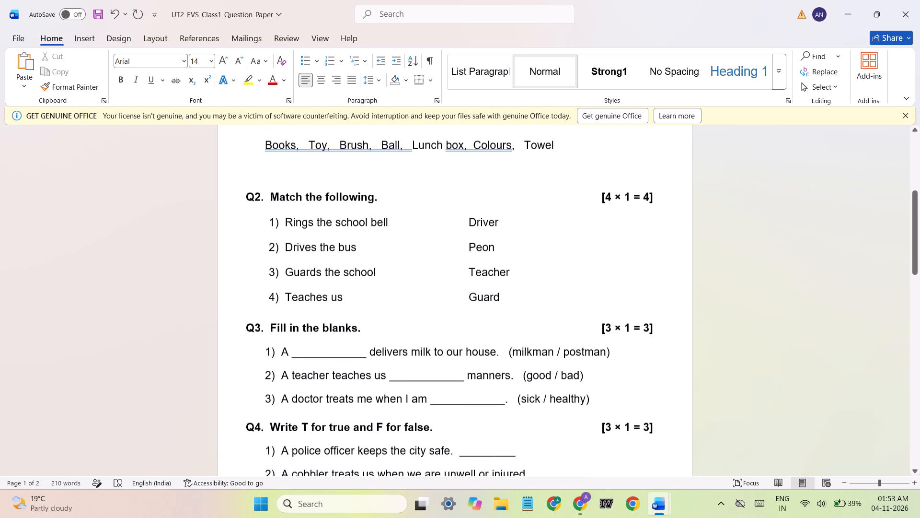
scroll(643, 332, up, 1)
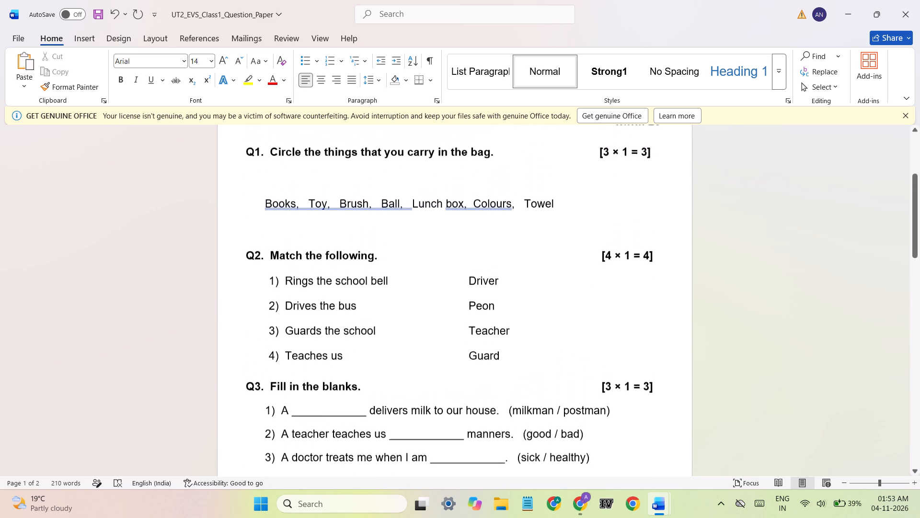
scroll(643, 332, up, 1)
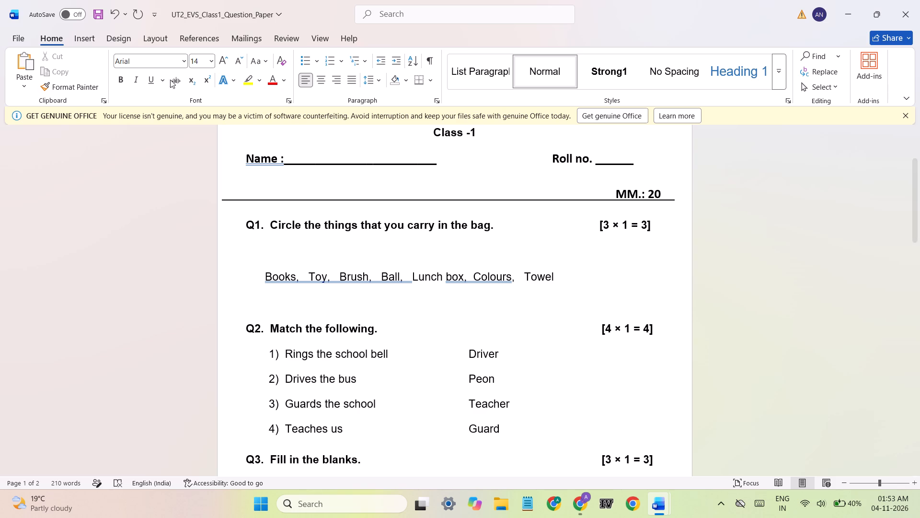
click(94, 16)
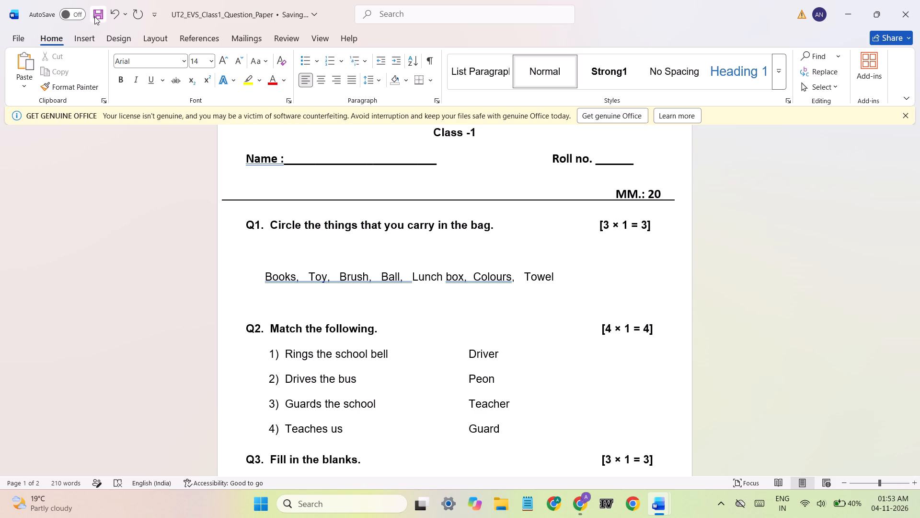
double_click(94, 16)
click(94, 16)
scroll(362, 345, up, 1)
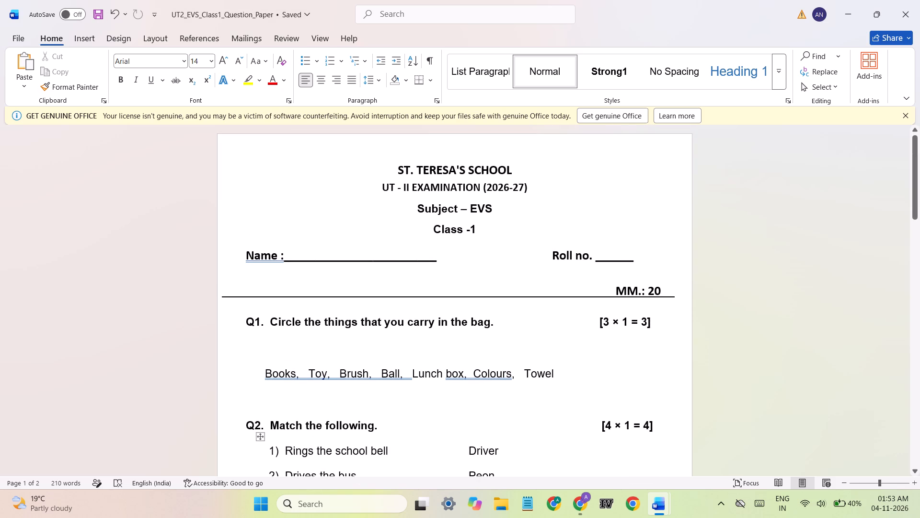
scroll(497, 349, down, 1)
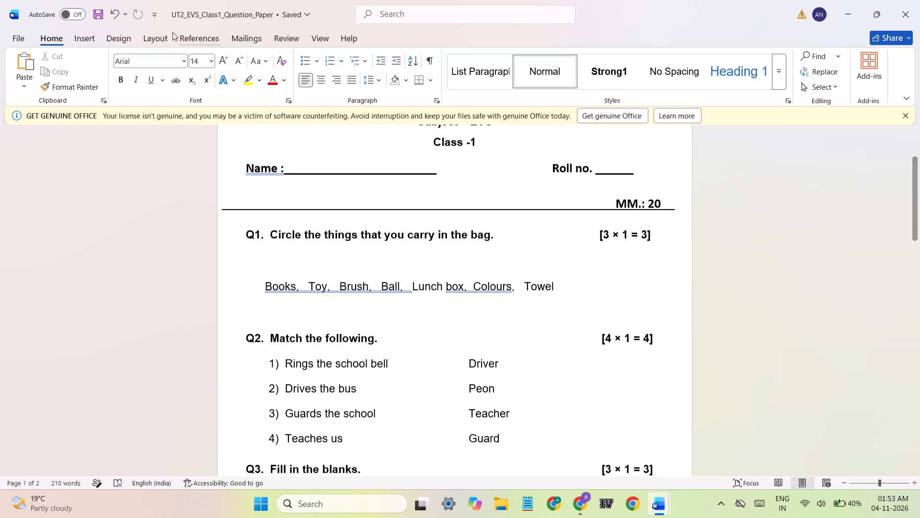
click(102, 20)
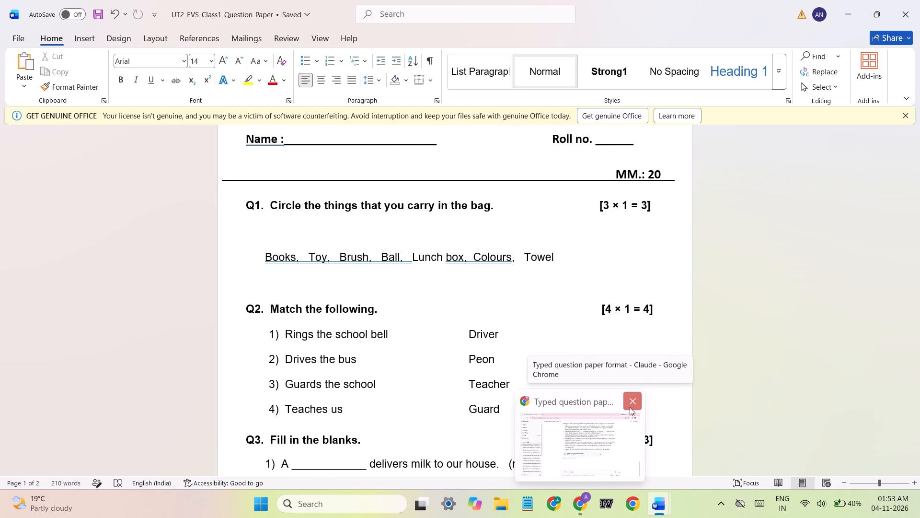
Close the Chrome window holding the "Typed question paper format" Claude chat.
click(633, 404)
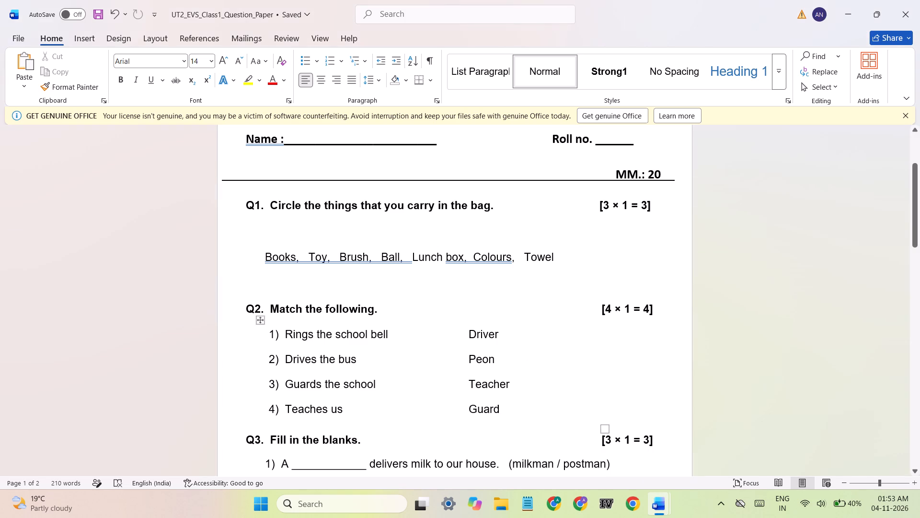
Save the EVS question paper once more and close all the open Word documents.
click(94, 3)
click(102, 12)
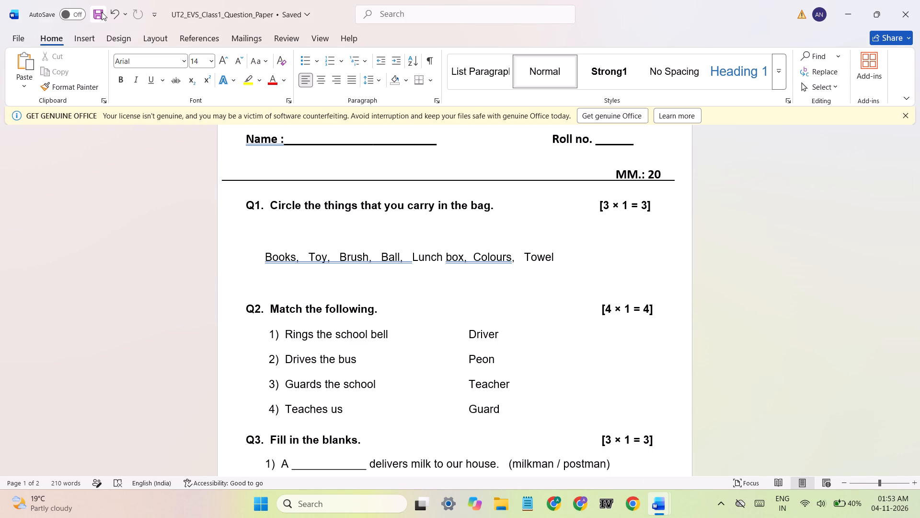
scroll(315, 161, up, 3)
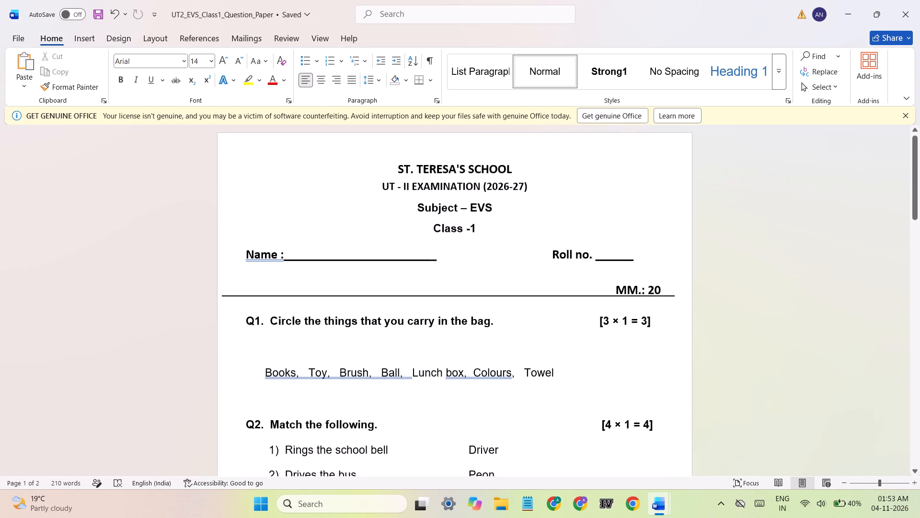
scroll(315, 161, up, 1)
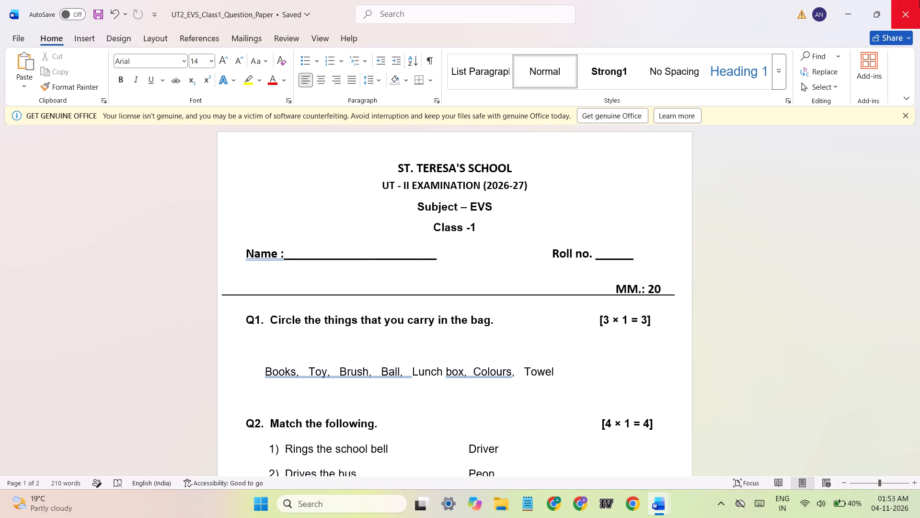
click(919, 0)
click(919, 0)
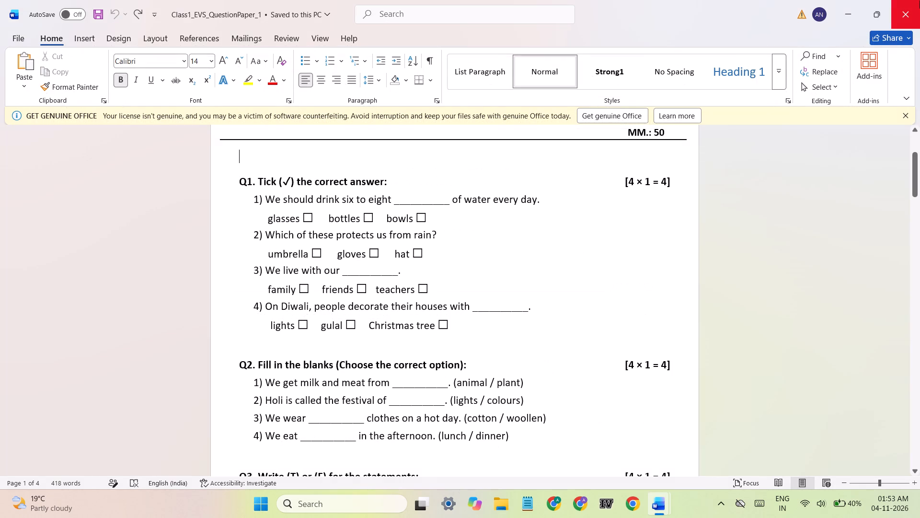
click(919, 0)
Switch the desktop wallpaper to the next background.
right_click(770, 96)
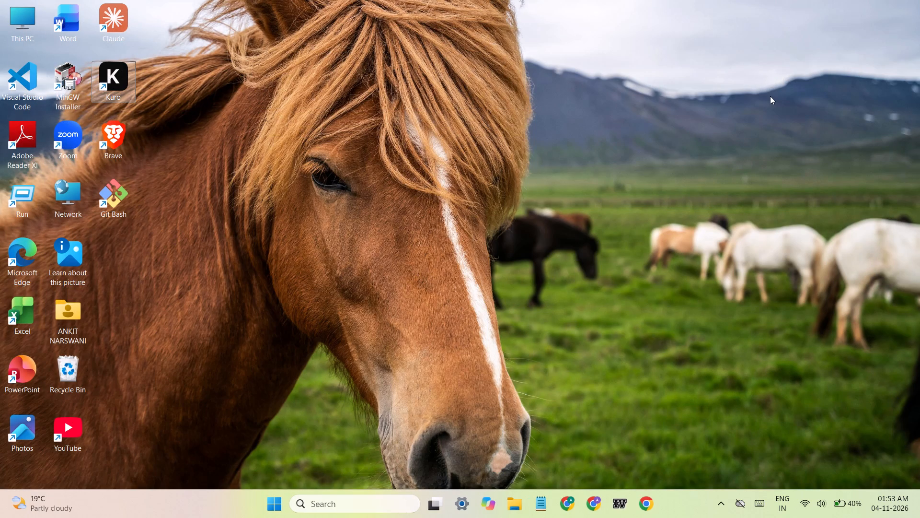
click(794, 147)
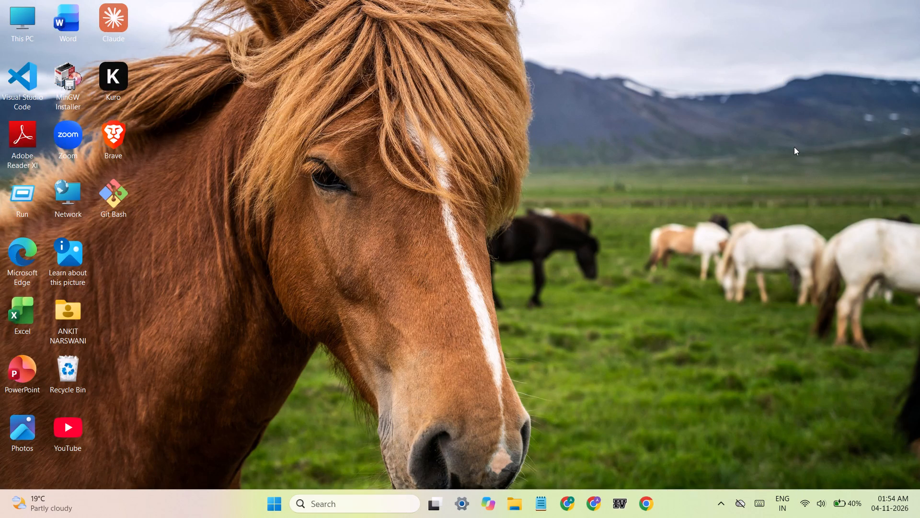
right_click(515, 197)
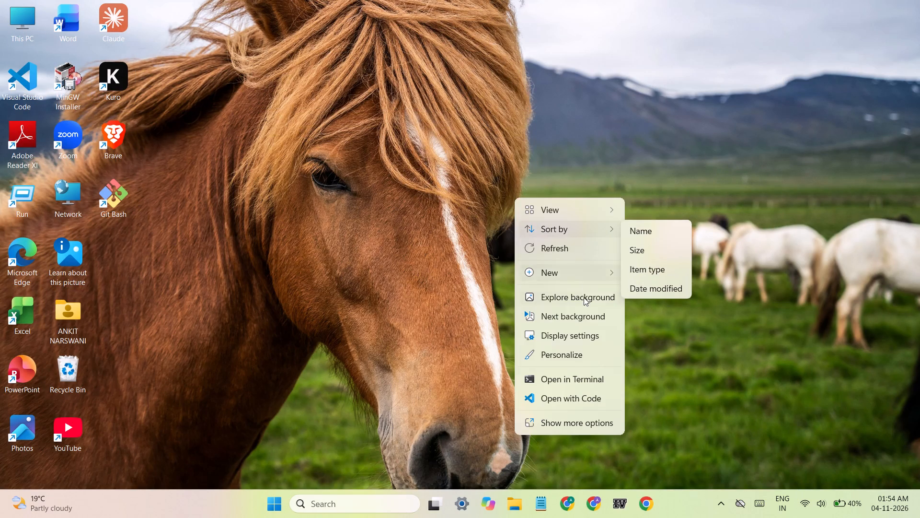
click(578, 317)
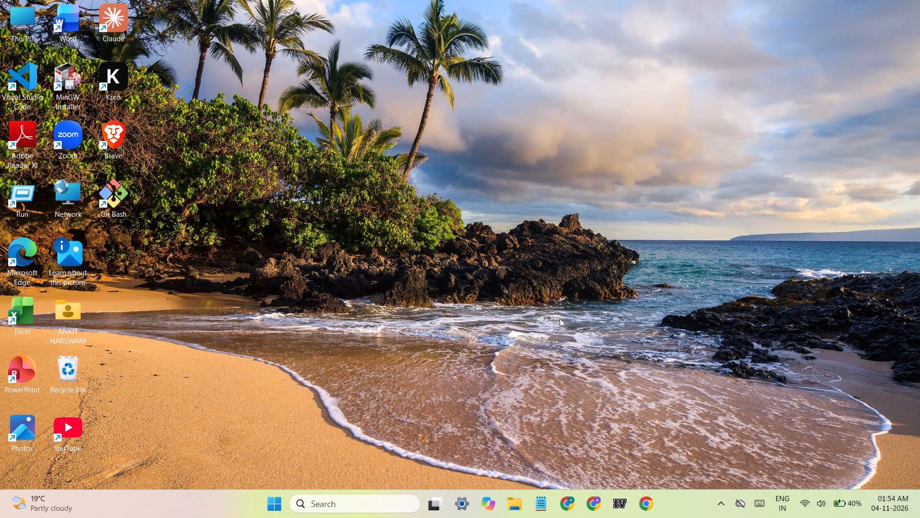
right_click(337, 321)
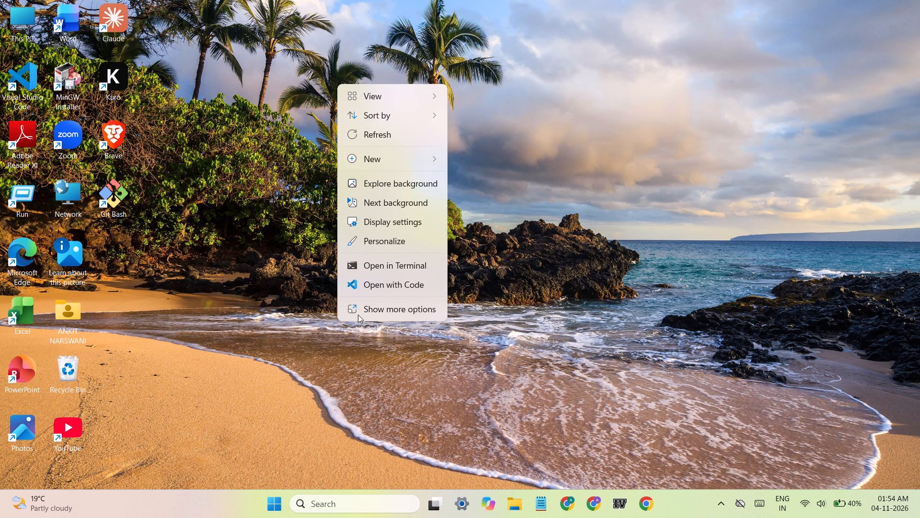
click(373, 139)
Launch the Kuro application from the desktop.
double_click(122, 86)
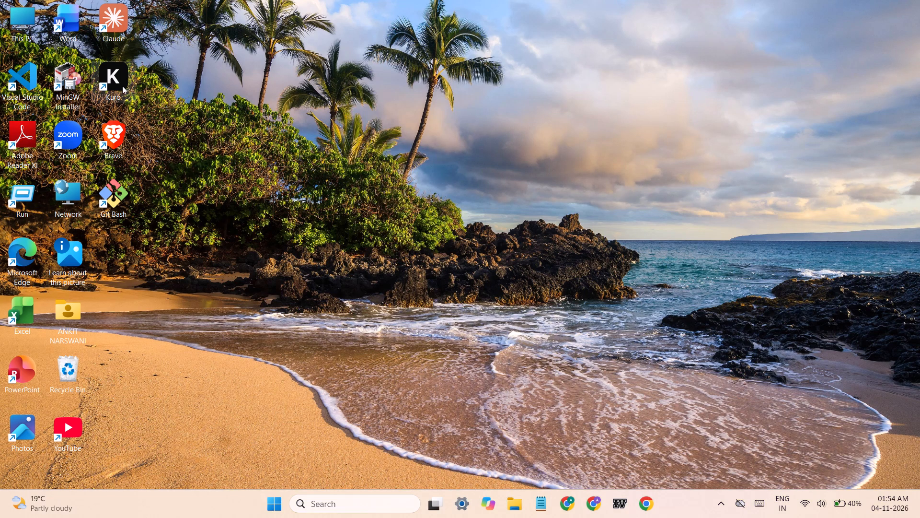
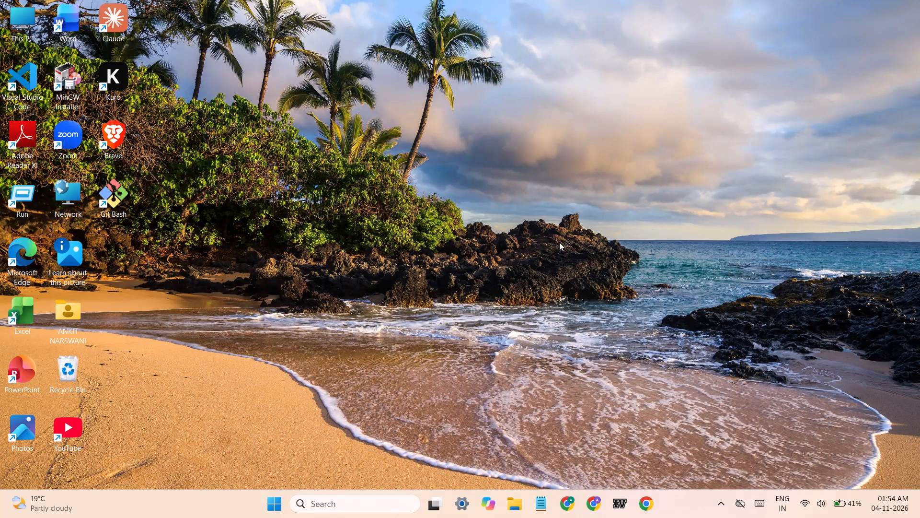
Shut down the computer from the desktop.
key(alt+F4)
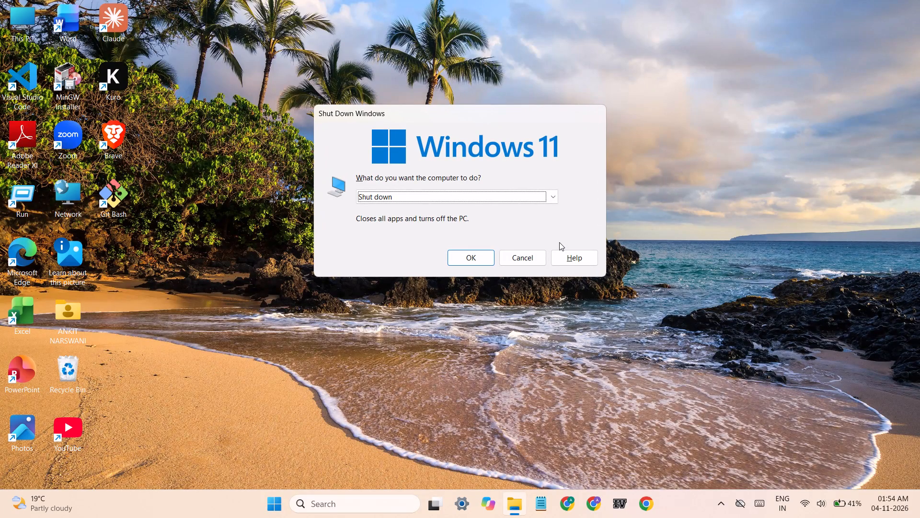
key(Return)
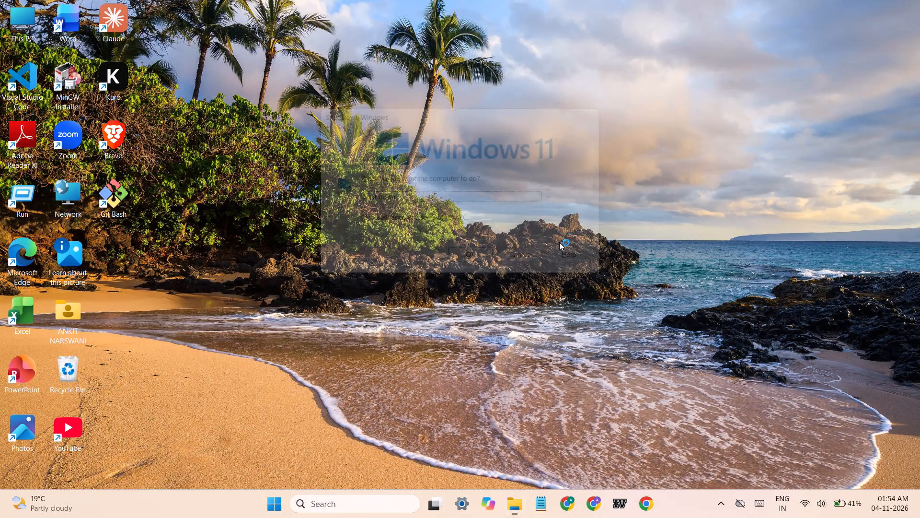